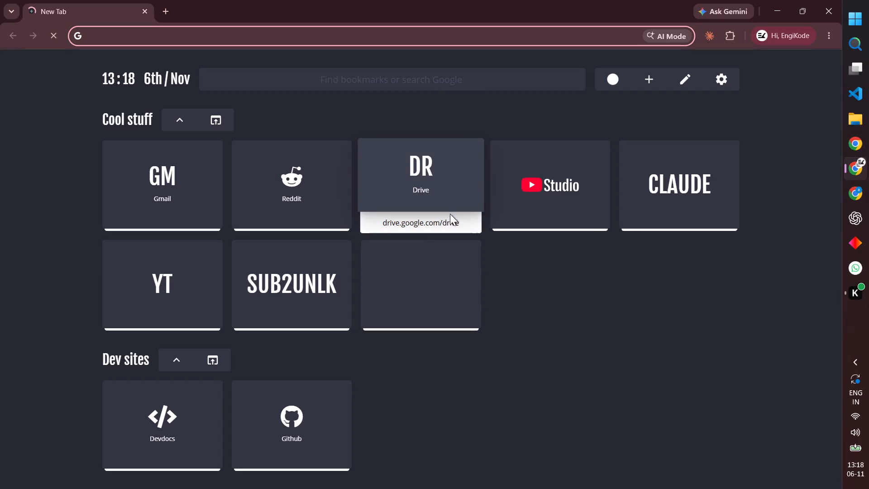
Open YouTube Studio for the EngiKode channel and view its list of videos.
click(549, 192)
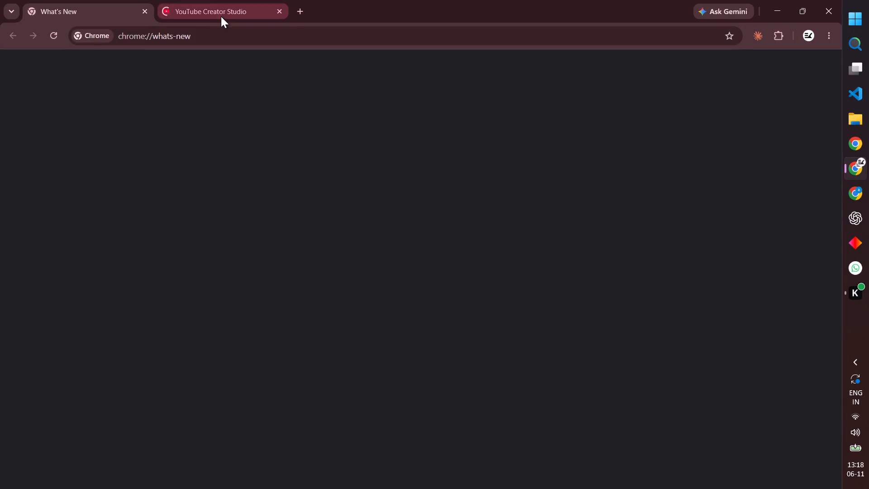
click(221, 15)
click(149, 15)
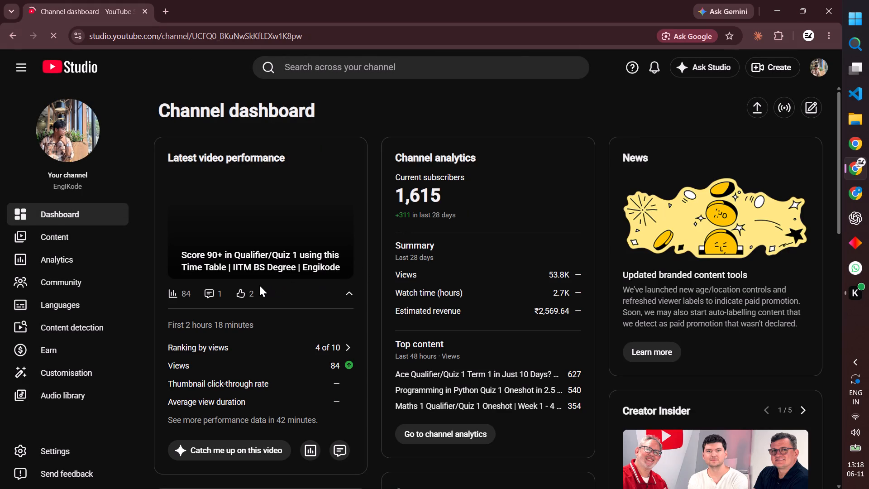
click(72, 242)
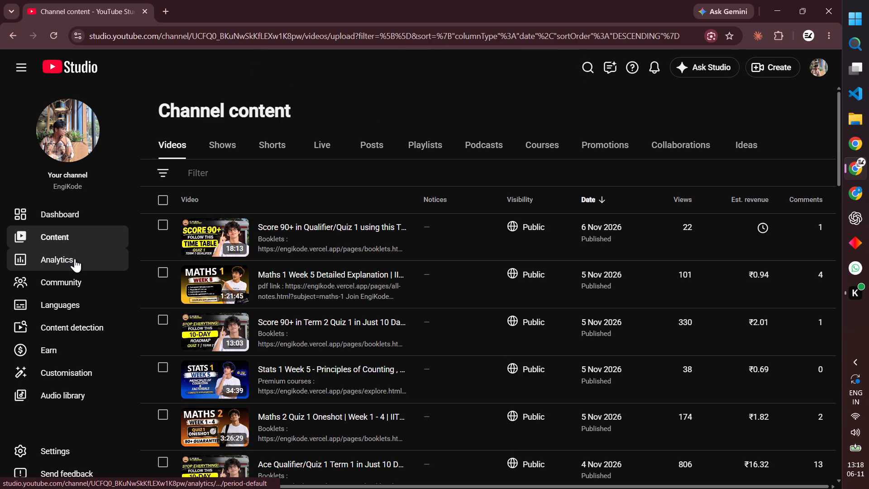
Examine the channel analytics for estimated revenue and top content over the last 90 days.
click(75, 259)
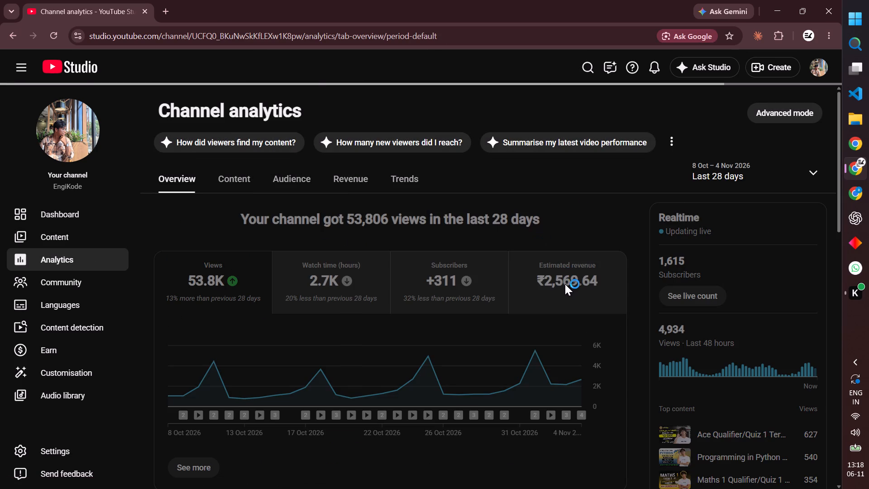
click(567, 291)
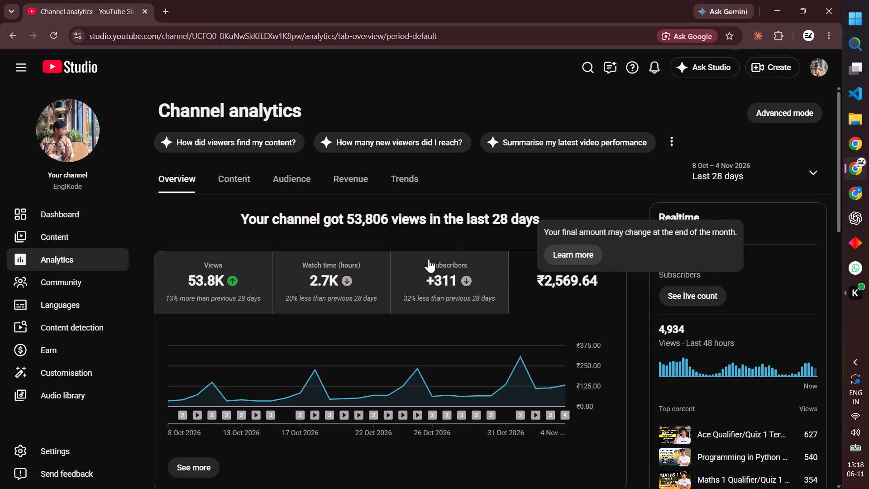
click(723, 171)
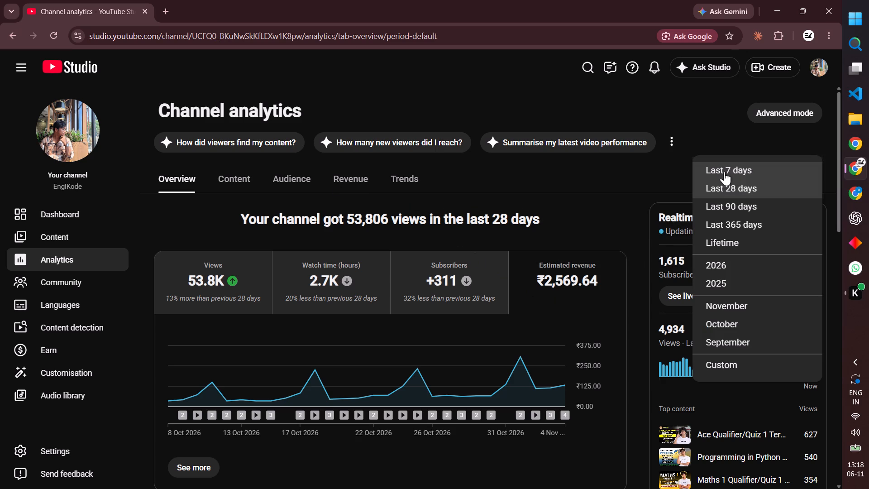
click(738, 207)
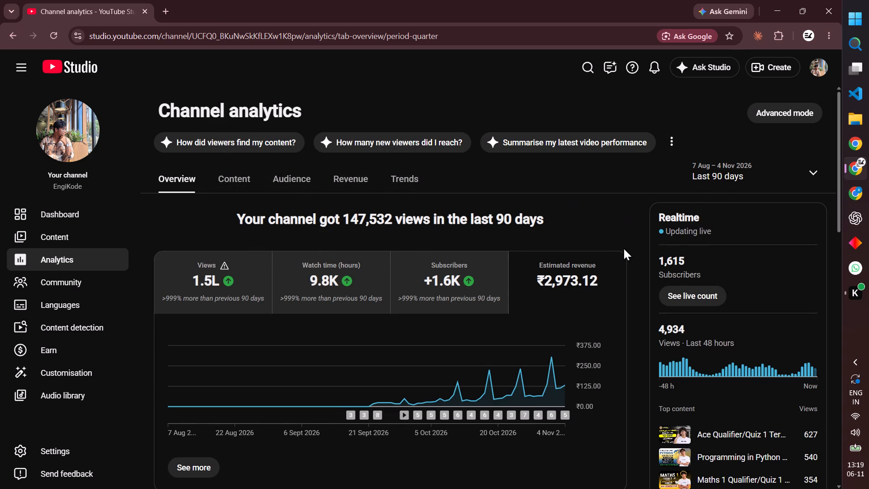
scroll(628, 247, down, 3)
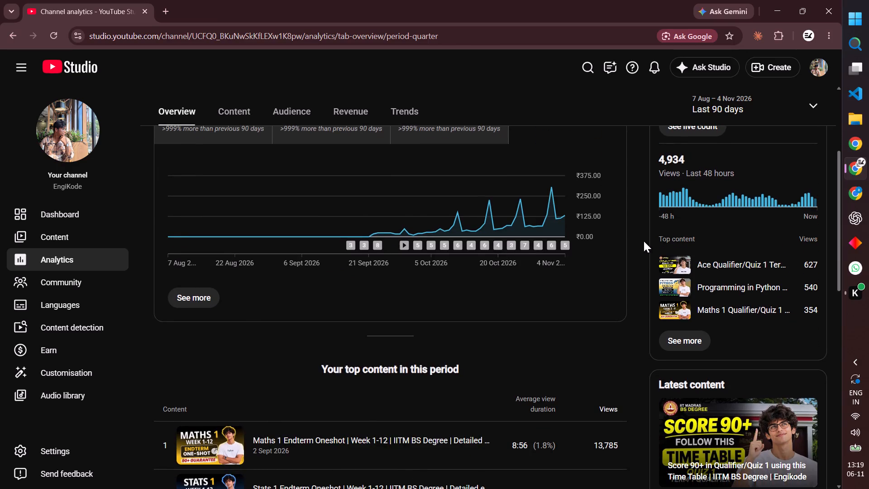
Switch to the other Chrome profile and open YouTube Studio for the Engi channel.
click(855, 144)
click(378, 211)
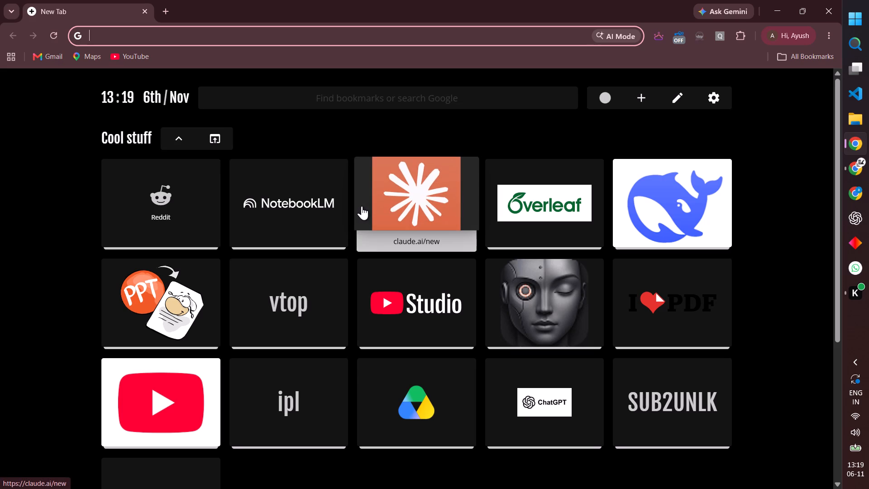
click(392, 292)
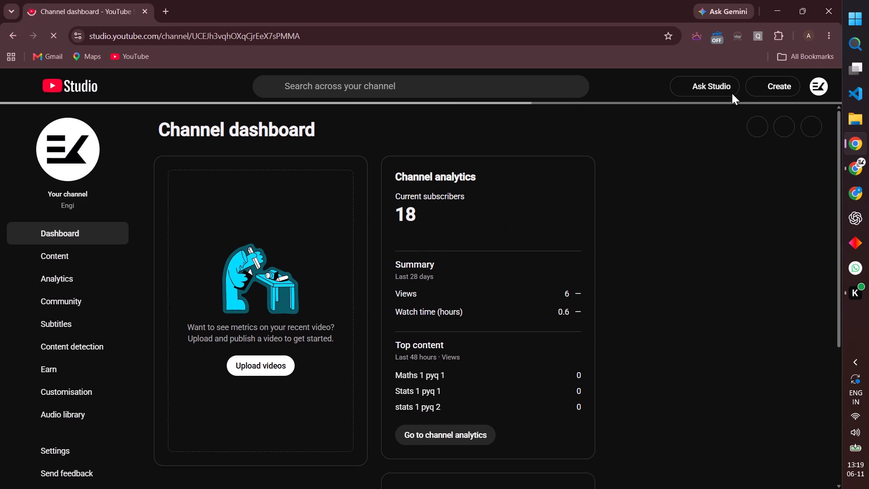
Upload the video TRPP2696.MOV from the 202611_a folder in the Apple iPad's internal storage.
click(759, 83)
click(748, 103)
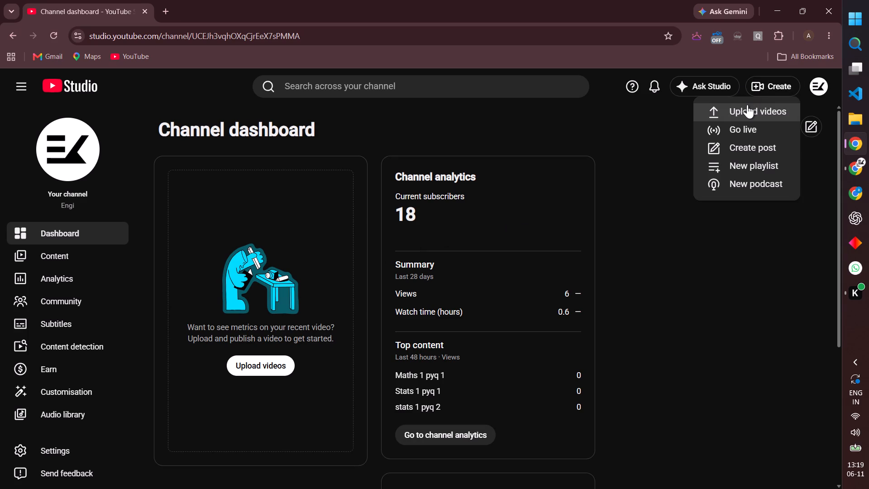
click(747, 110)
click(431, 345)
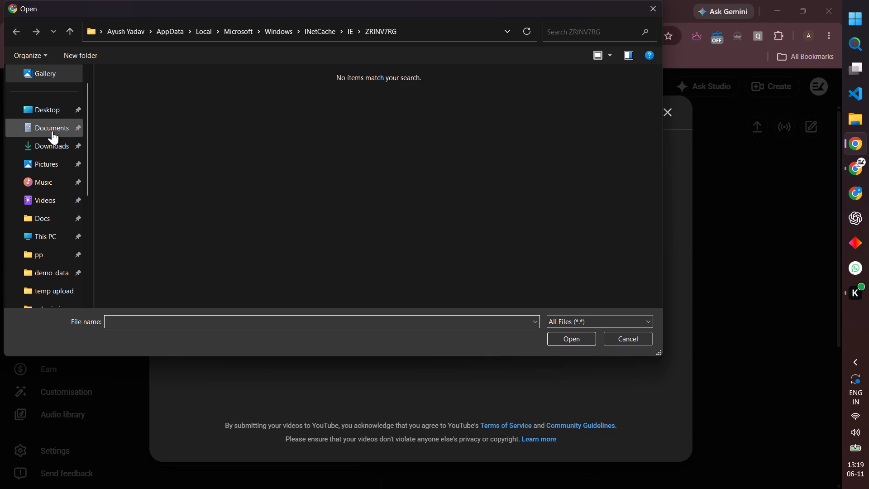
scroll(54, 201, down, 5)
click(48, 194)
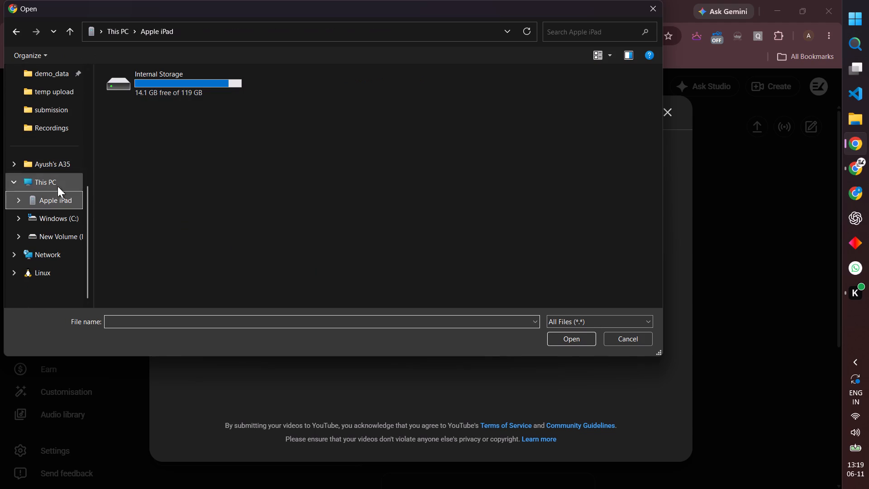
double_click(208, 95)
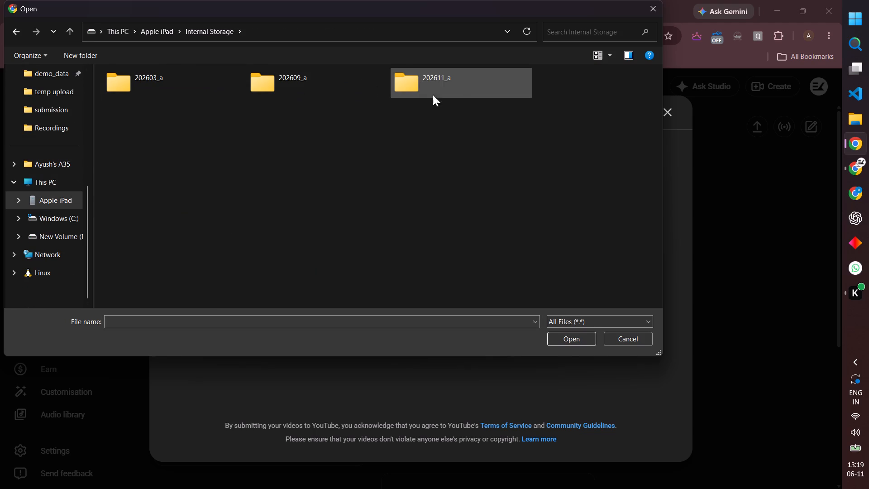
double_click(458, 89)
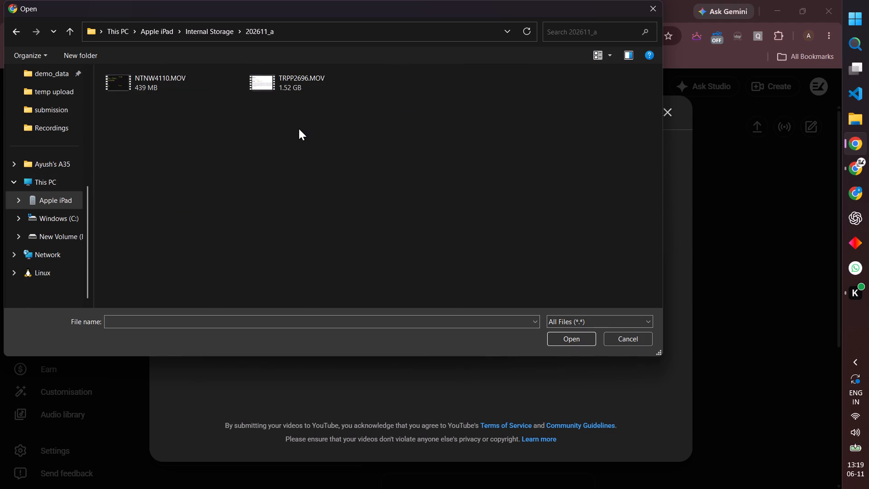
click(306, 87)
click(306, 87)
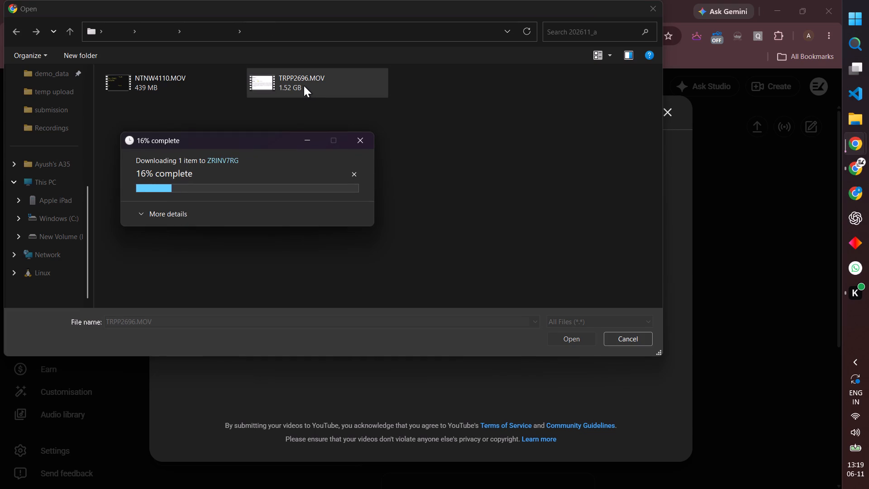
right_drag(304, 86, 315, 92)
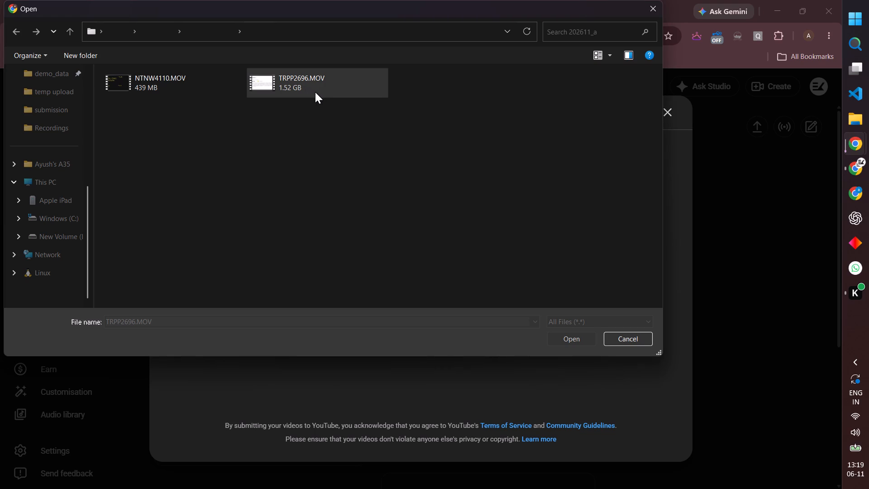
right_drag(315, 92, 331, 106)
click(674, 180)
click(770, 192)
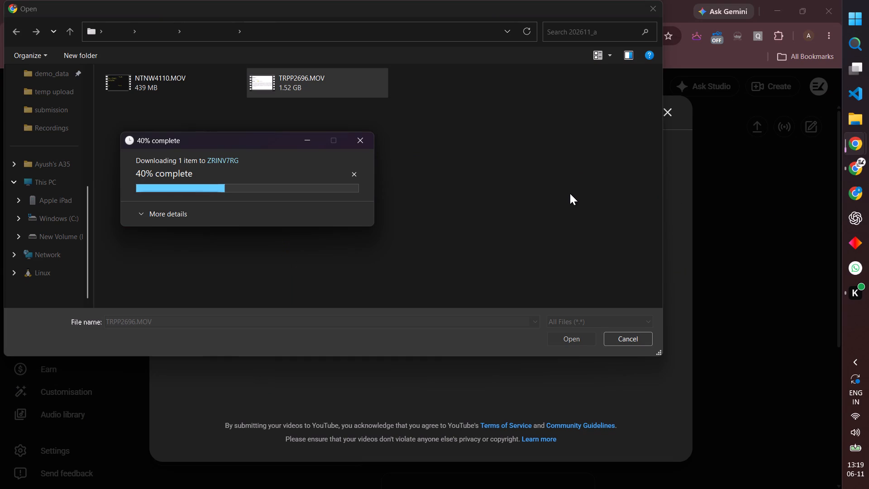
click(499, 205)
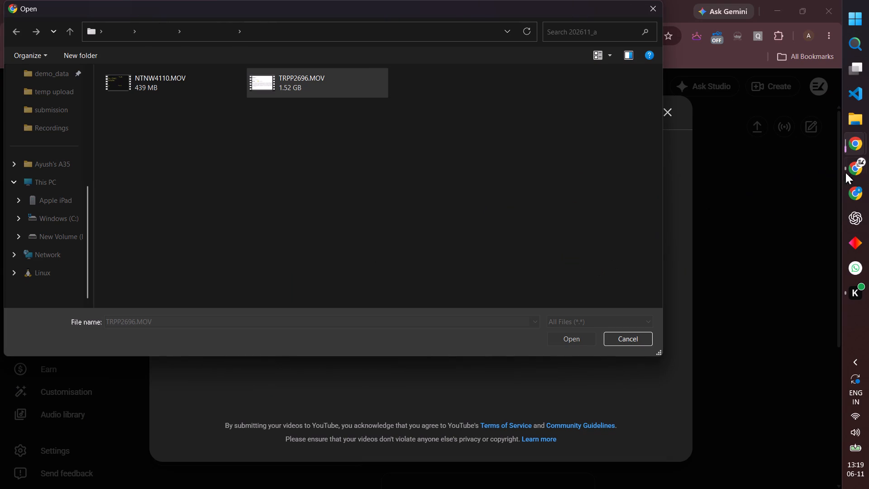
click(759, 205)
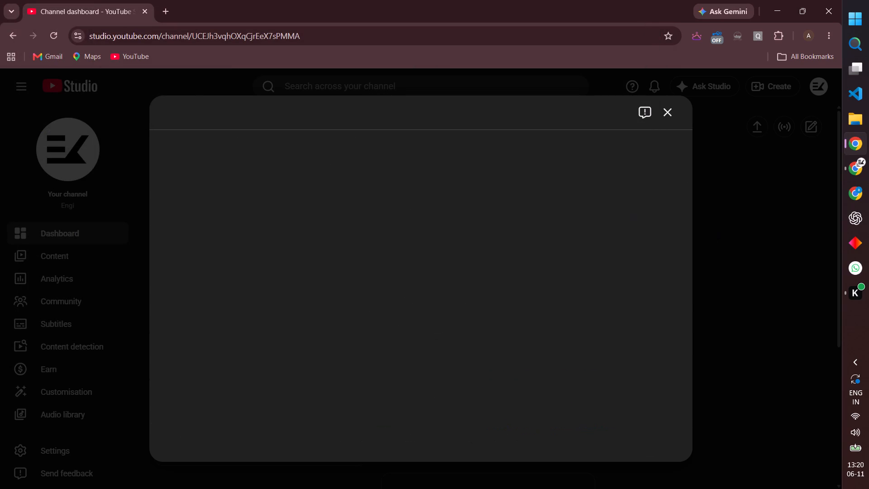
Set the uploaded video's title to "maths 1 quiz 1 pyq".
drag(261, 230, 102, 240)
text(maths 1 quiz 1)
key(space)
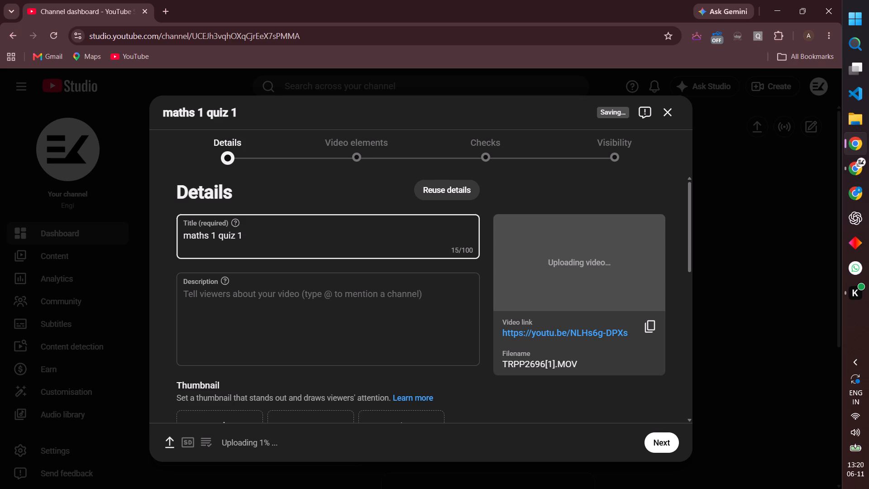
text(pyq)
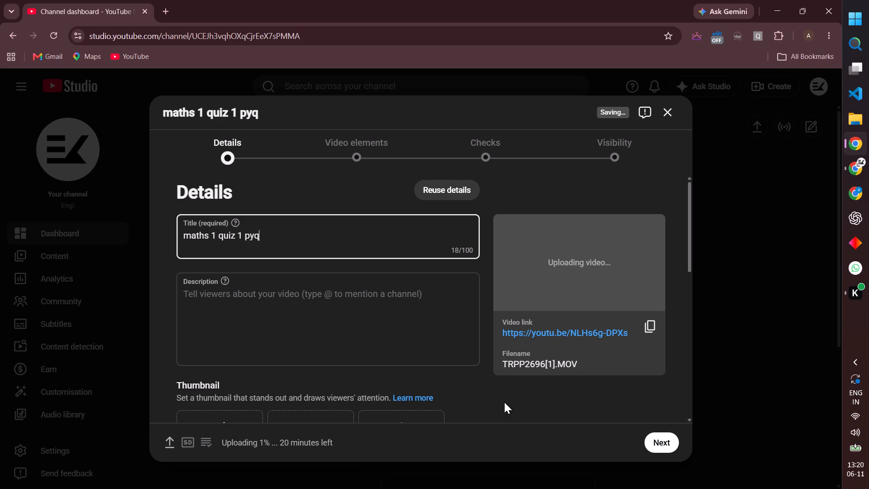
Set the video's visibility to Unlisted, copy its link and save the upload.
click(661, 443)
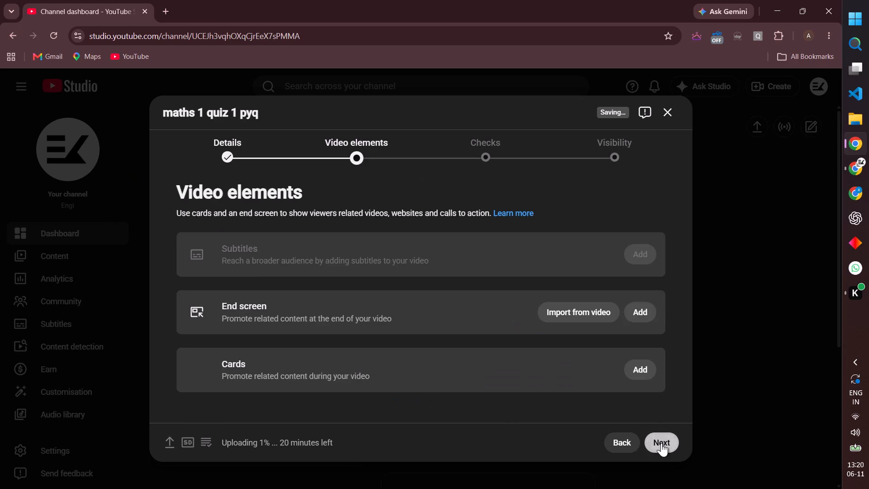
click(661, 443)
click(661, 444)
click(216, 302)
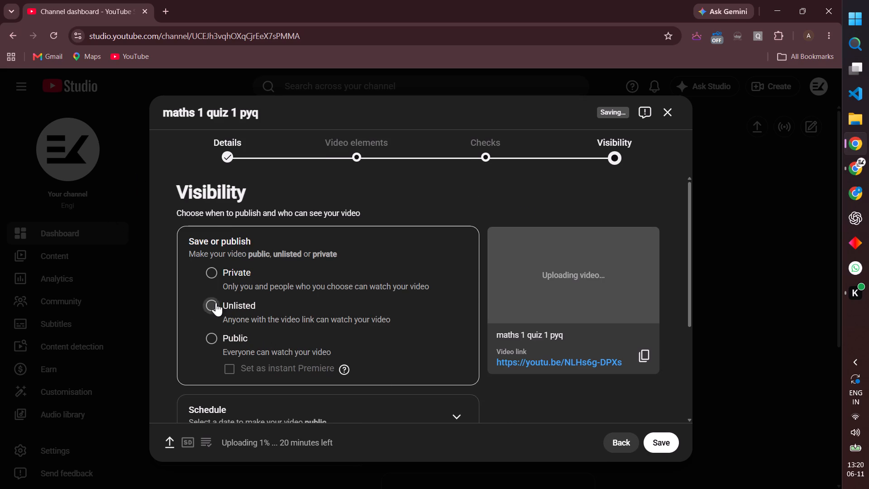
click(640, 356)
click(665, 443)
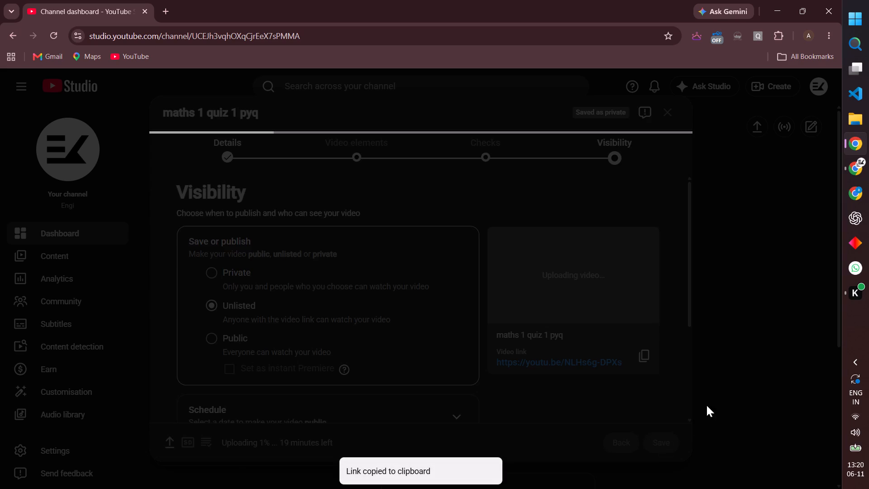
Switch to the EngiKode Chrome profile and open the Maths 1 – Quiz 1 course for management in the EngiKode site's admin area.
click(853, 170)
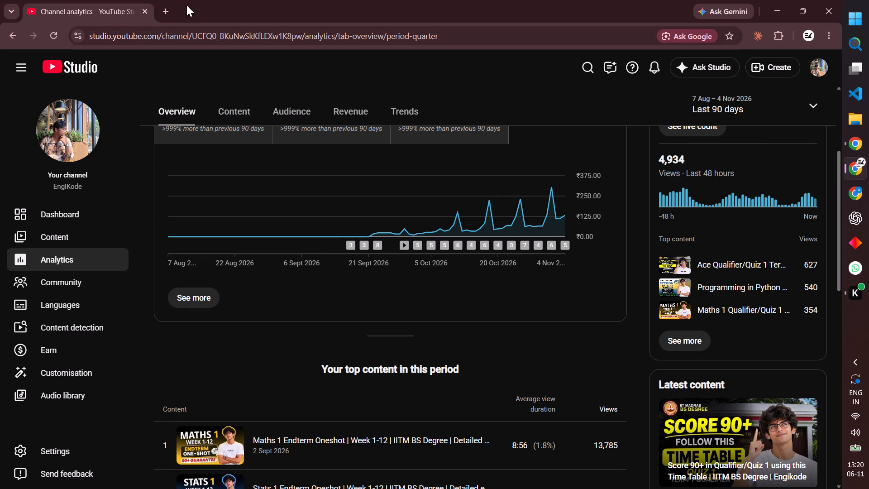
click(153, 4)
click(161, 2)
click(432, 296)
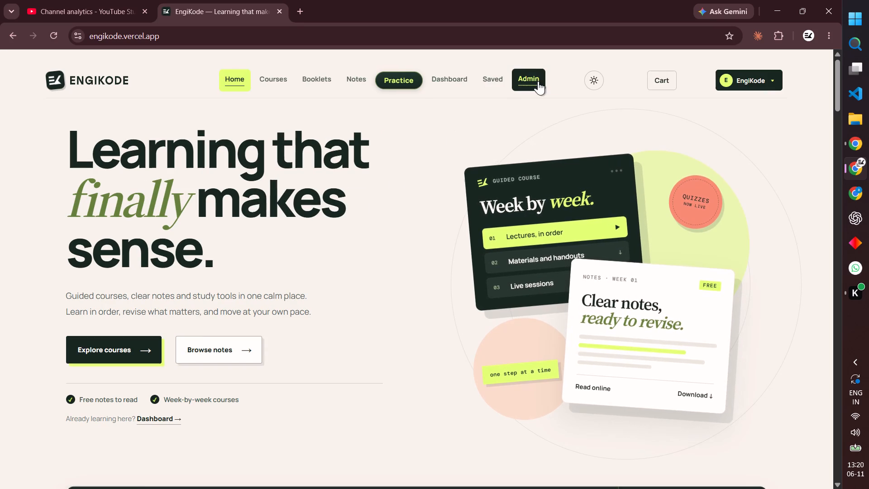
click(515, 84)
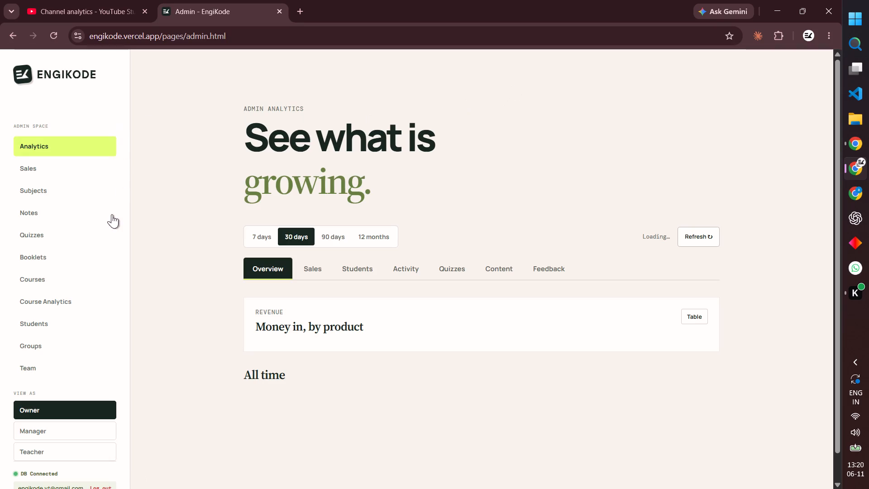
click(48, 286)
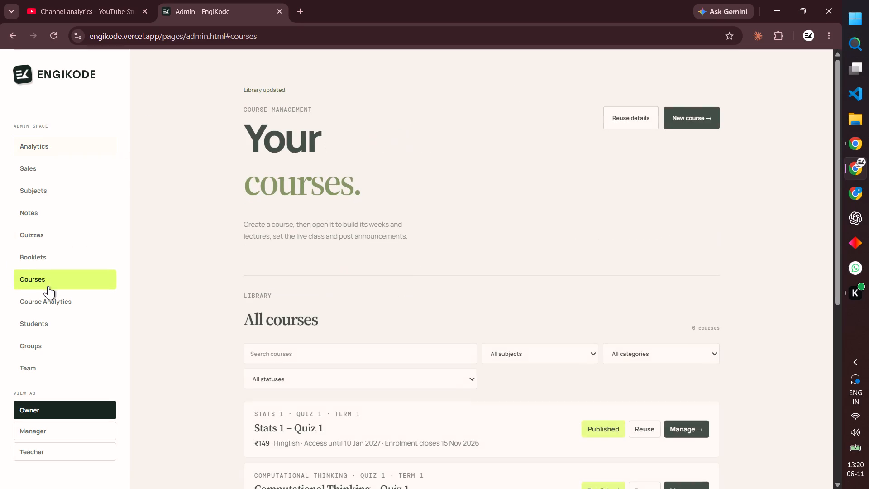
scroll(377, 316, down, 4)
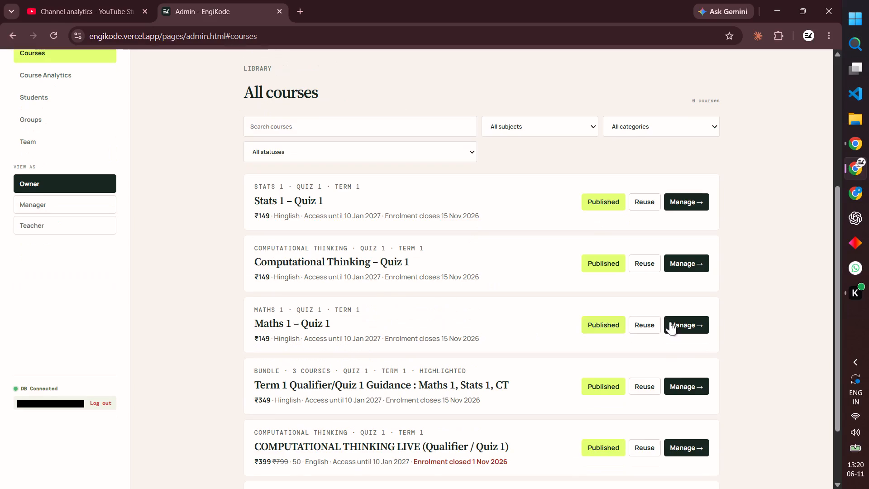
click(698, 329)
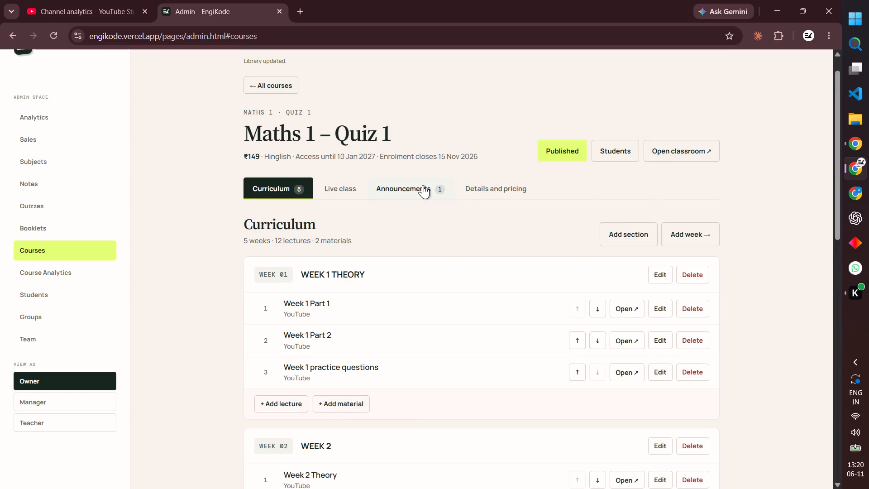
Add a lecture titled "PYQ 3" with the copied YouTube link to the Previous Year Questions section and save it.
scroll(446, 317, down, 8)
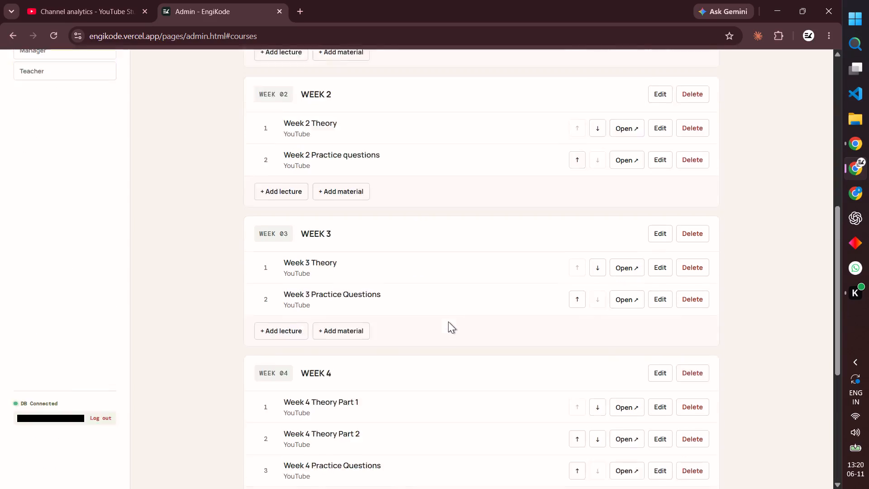
scroll(448, 321, down, 1)
scroll(448, 321, up, 1)
scroll(448, 321, down, 11)
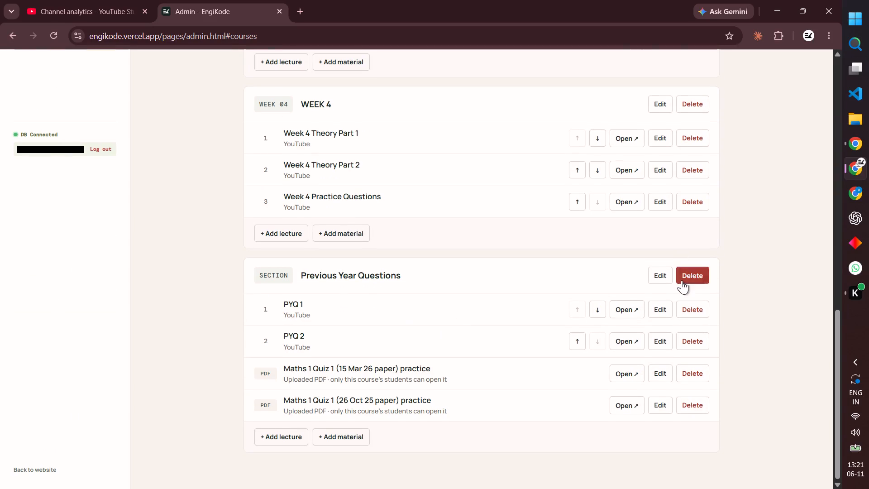
click(276, 436)
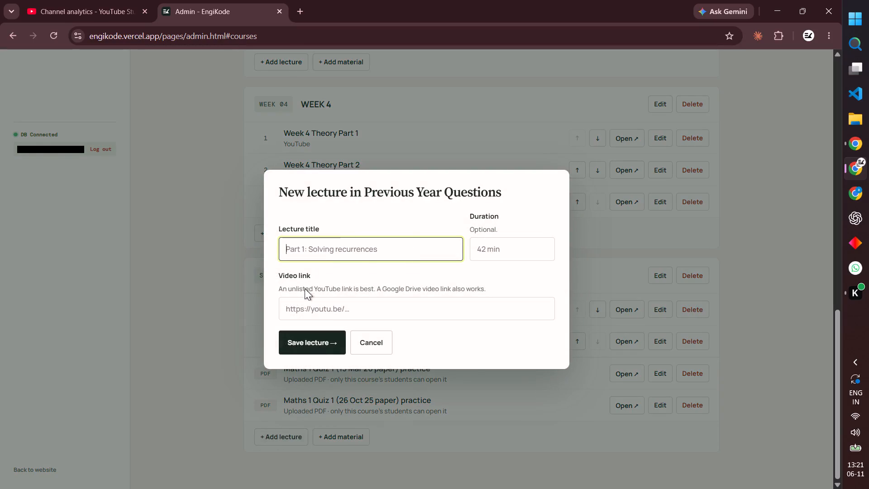
click(301, 311)
key(ctrl+v)
click(372, 253)
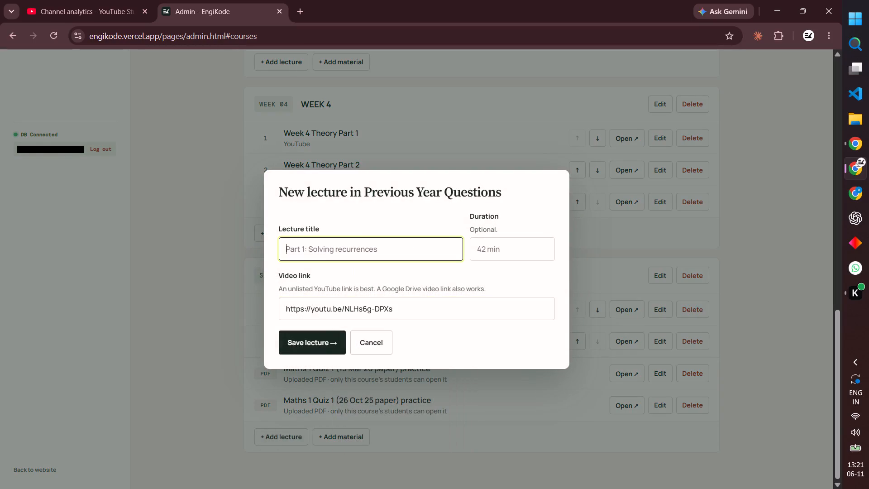
key(bracketleft)
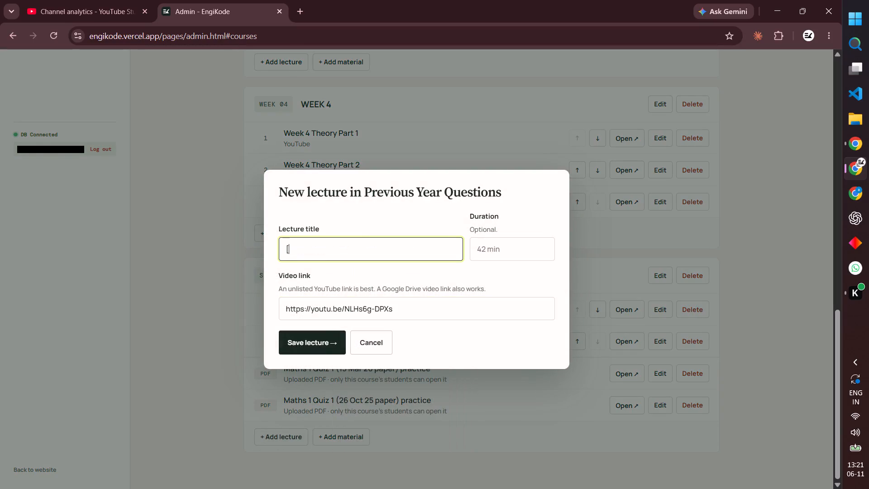
key(BackSpace)
key(BackSpace)
text(PYQ 3)
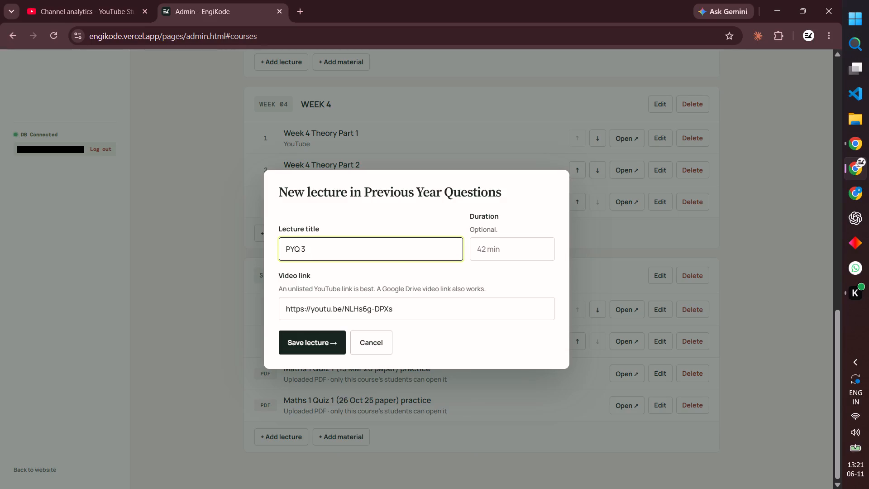
click(306, 346)
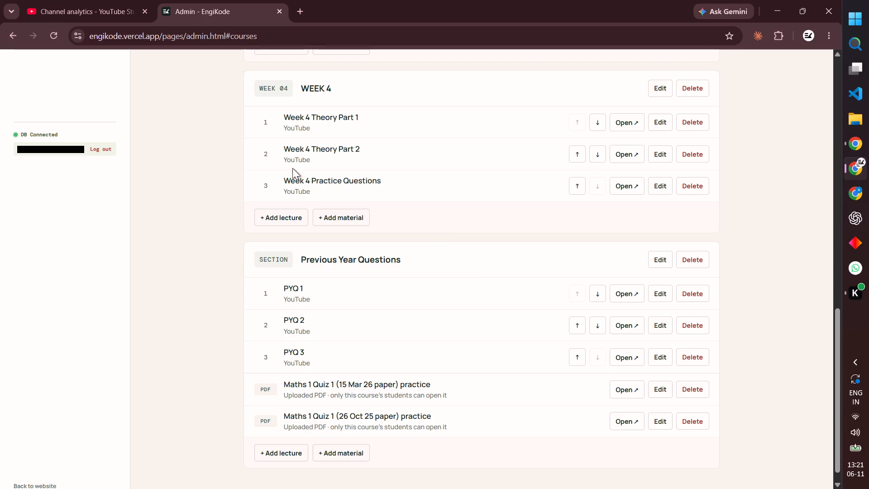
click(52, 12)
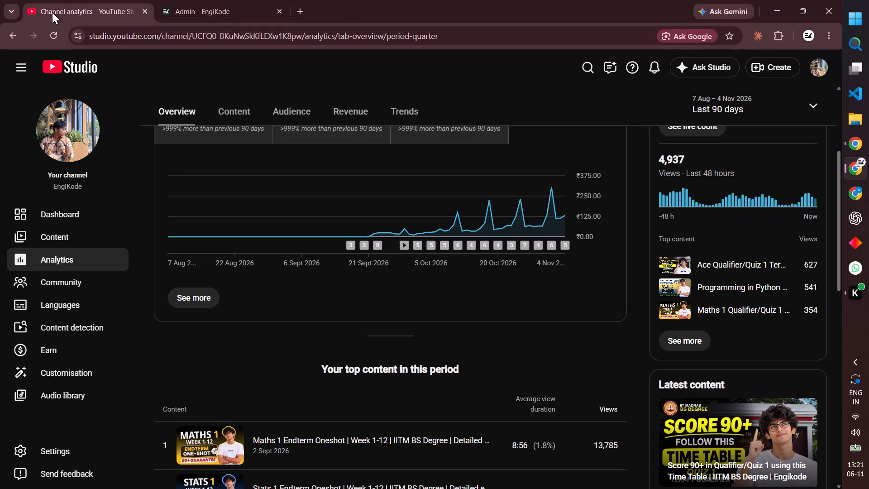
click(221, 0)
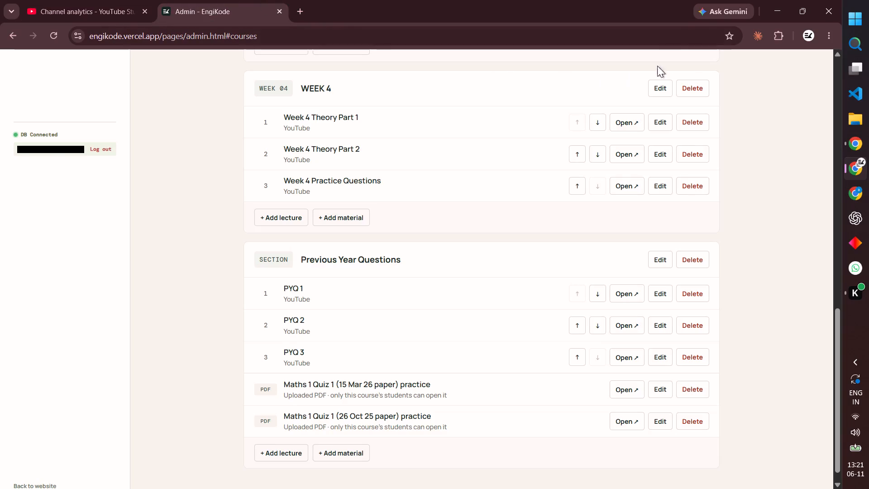
Open the EngiKode site's practice quizzes and download Maths 1 Quiz 1 (19 Jul 26 paper) as a PDF with answer key.
scroll(707, 264, up, 20)
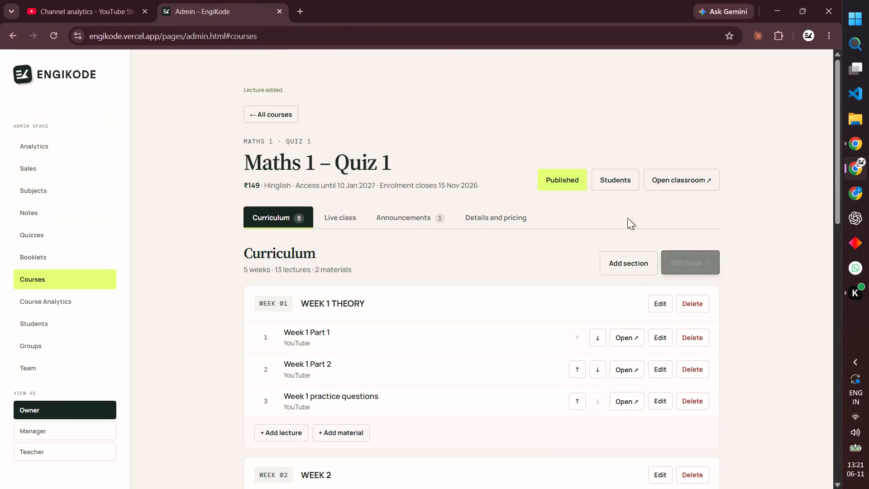
ctrl+click(47, 73)
click(374, 0)
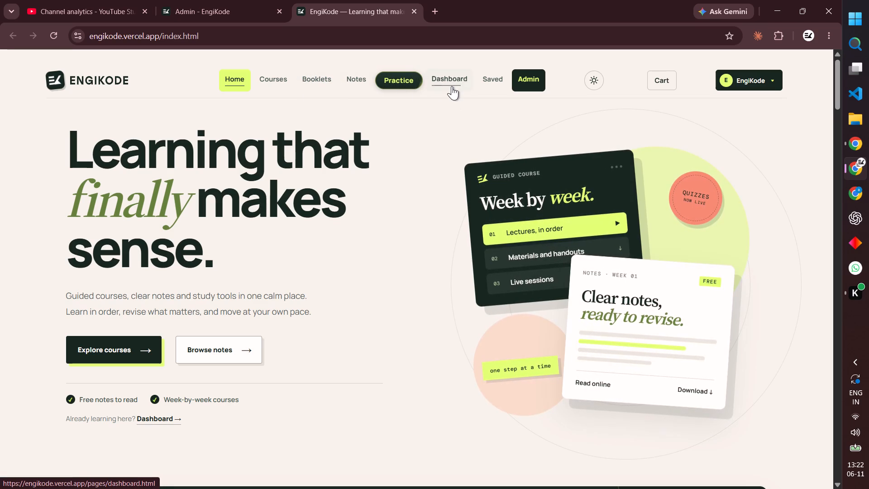
click(403, 79)
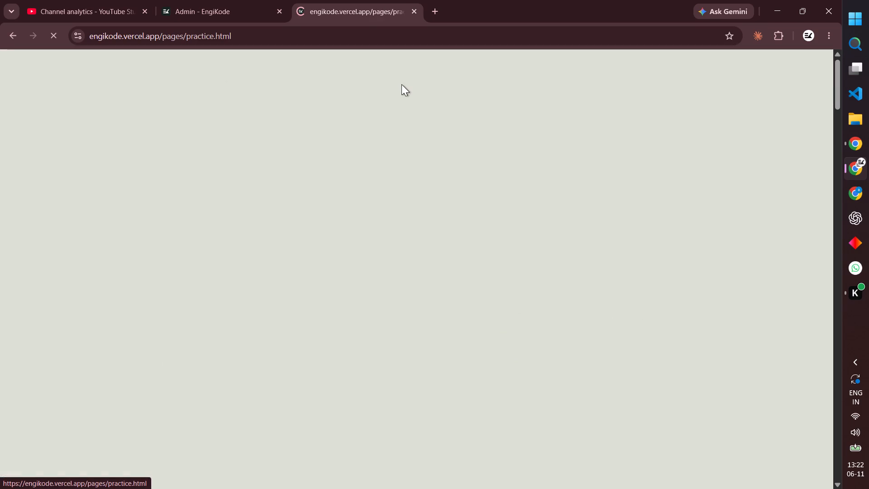
scroll(277, 242, down, 5)
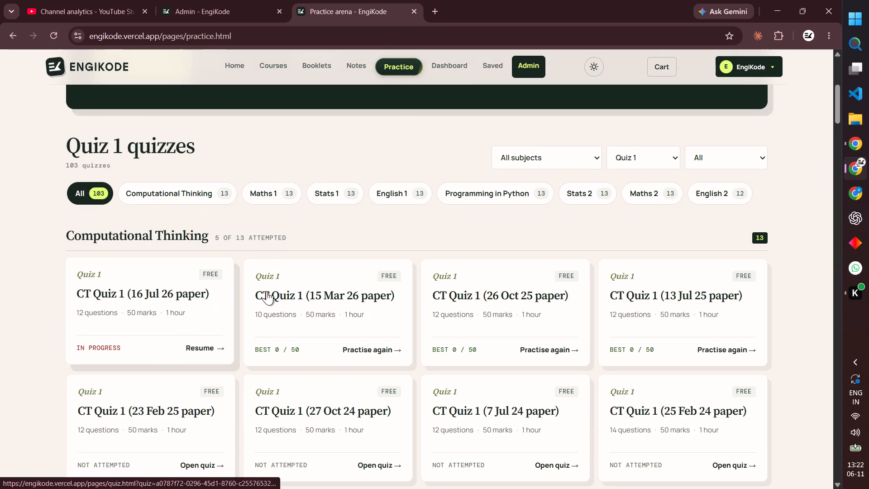
scroll(251, 290, down, 5)
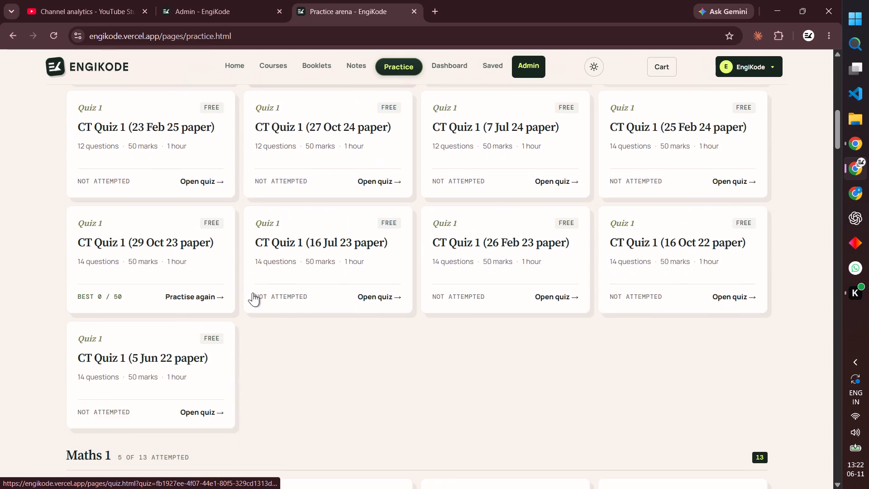
scroll(253, 292, down, 4)
click(194, 317)
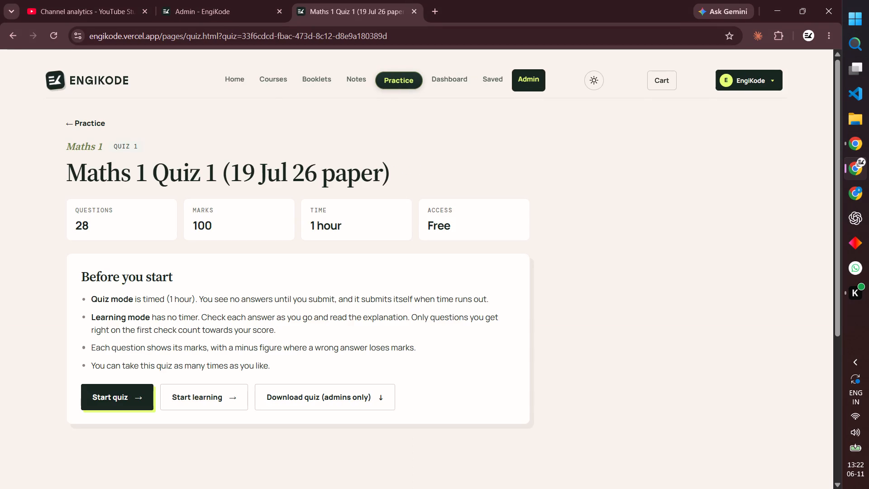
click(291, 397)
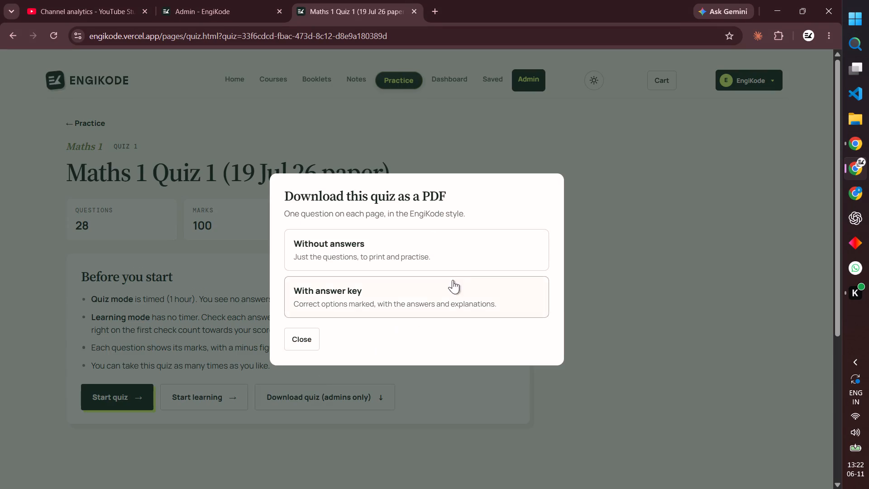
click(450, 308)
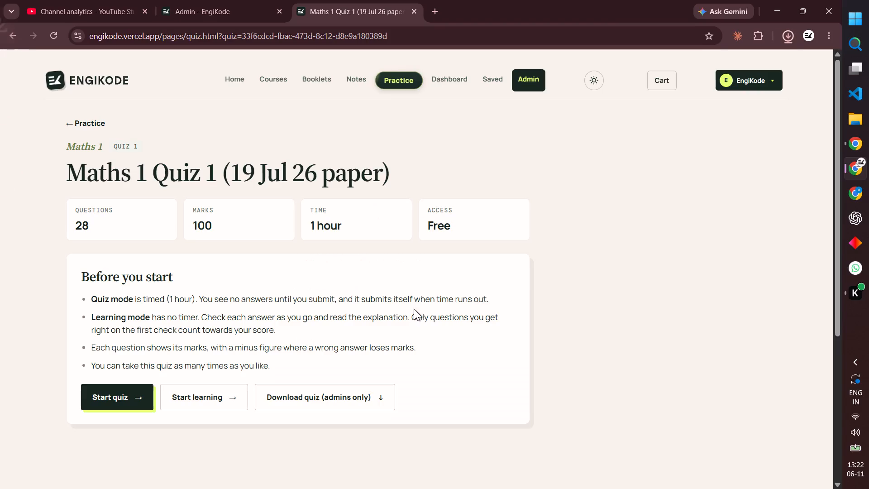
Back in the course admin, start a new material in the Previous Year Questions section with type "A PDF link".
click(202, 2)
scroll(581, 300, down, 7)
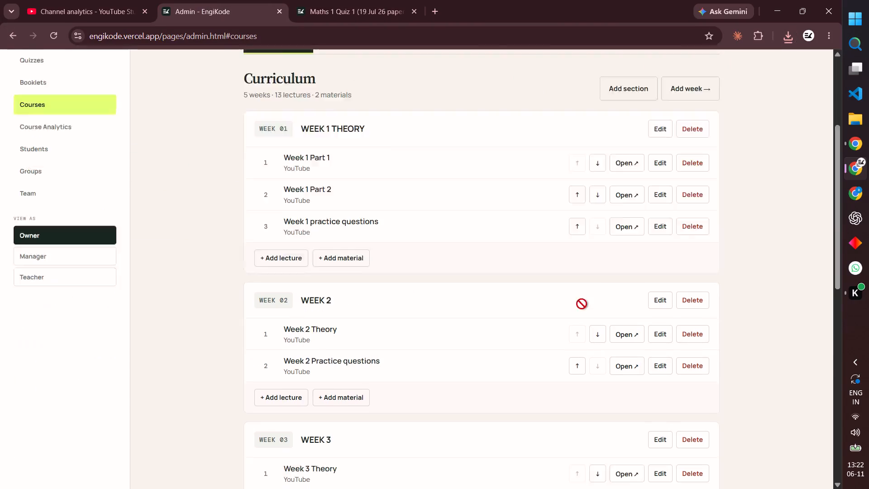
scroll(581, 307, down, 9)
click(343, 436)
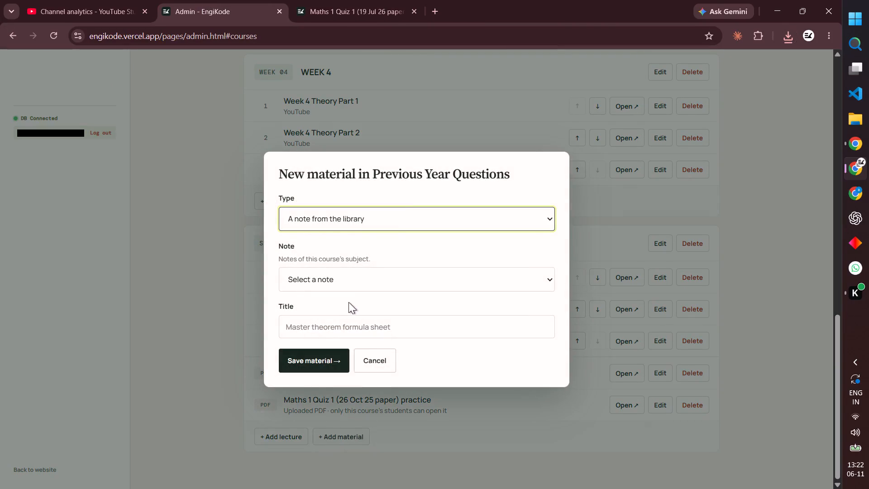
click(408, 207)
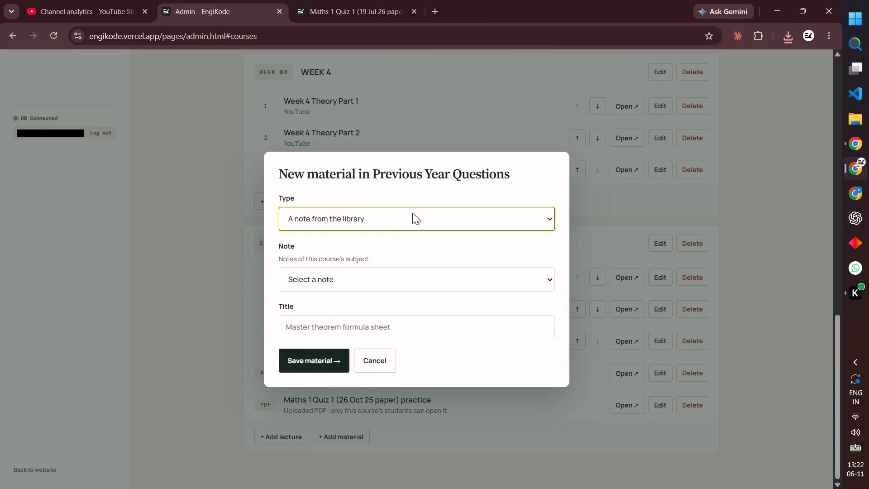
click(412, 213)
click(441, 219)
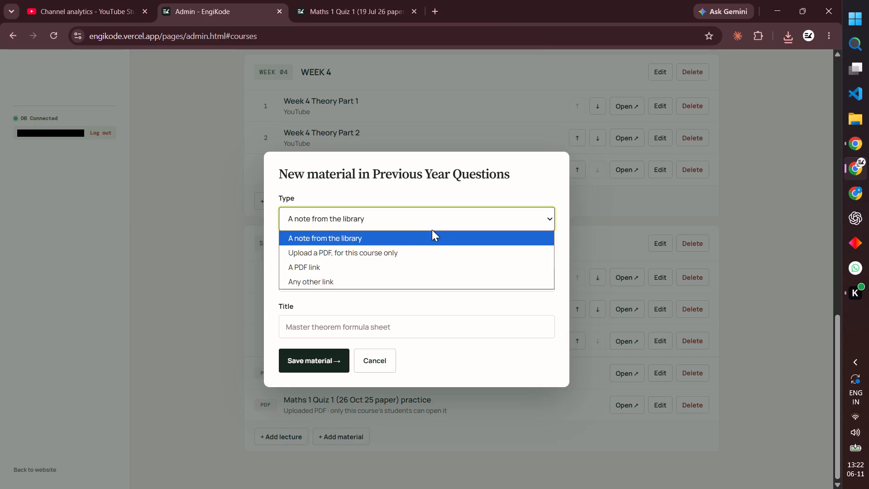
click(390, 264)
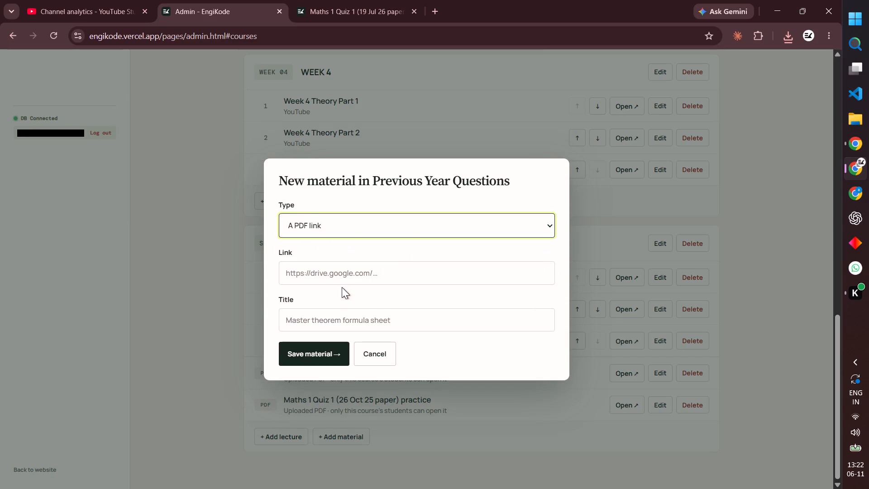
Open Google Drive in a new tab, check the EngiKode folder and the Shared with me list, and return to Drive's home.
click(437, 0)
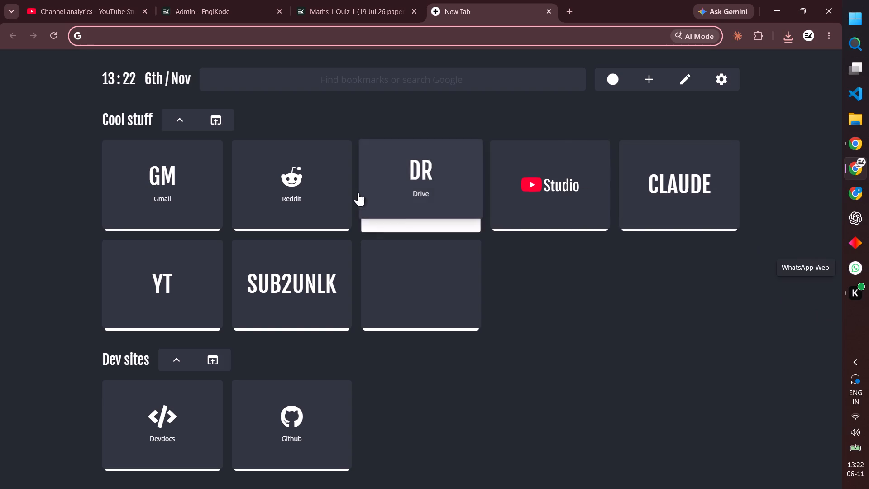
click(433, 183)
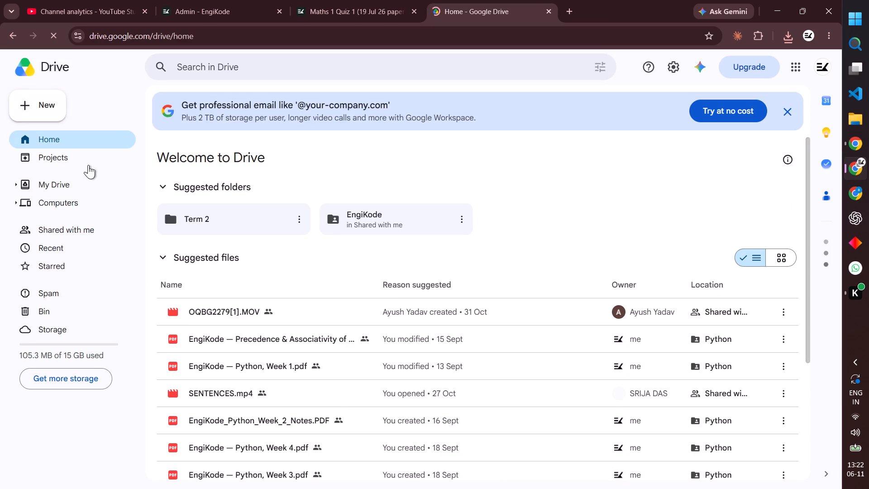
double_click(363, 231)
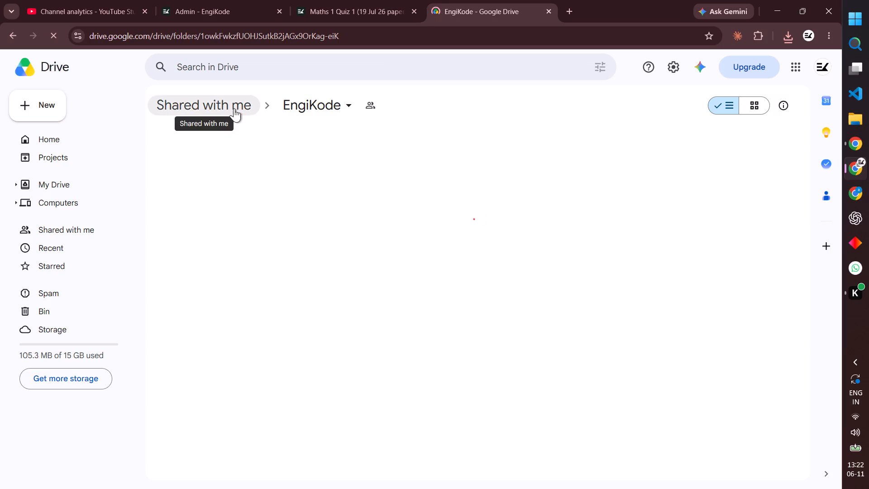
click(234, 108)
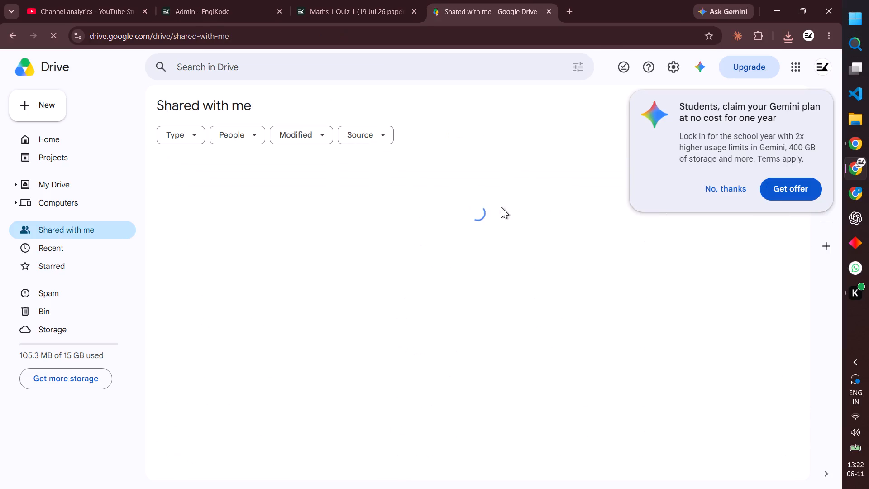
click(727, 186)
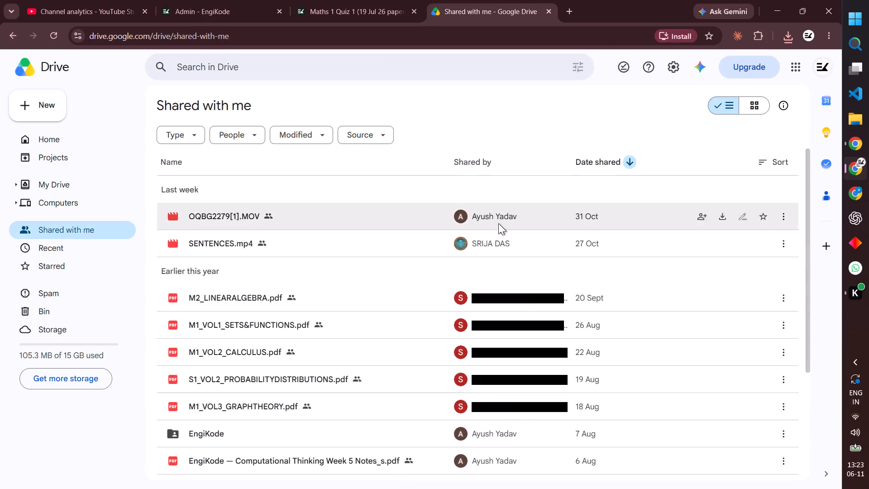
click(45, 139)
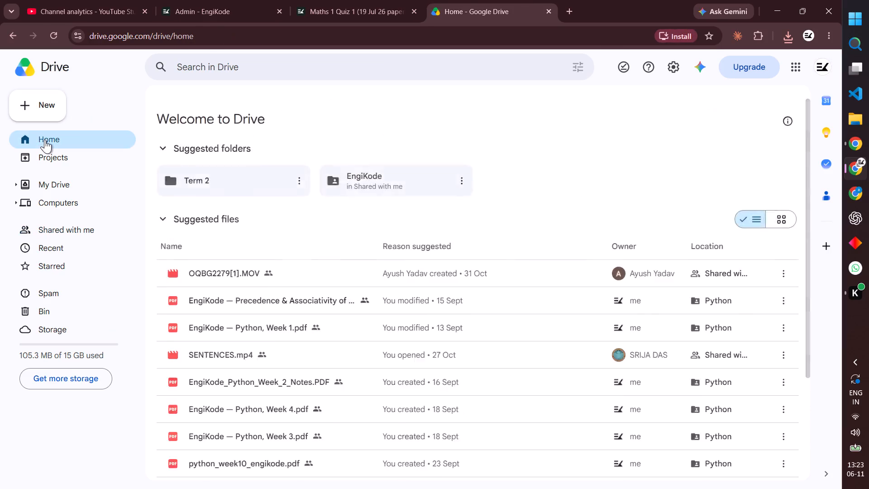
Set the EngiKode folder's general access in Drive to "Anyone with the link".
click(465, 221)
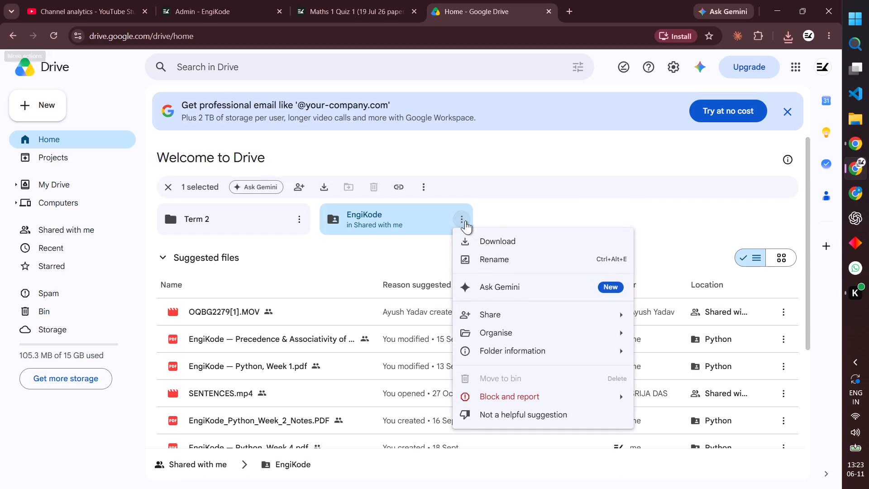
click(514, 312)
click(672, 311)
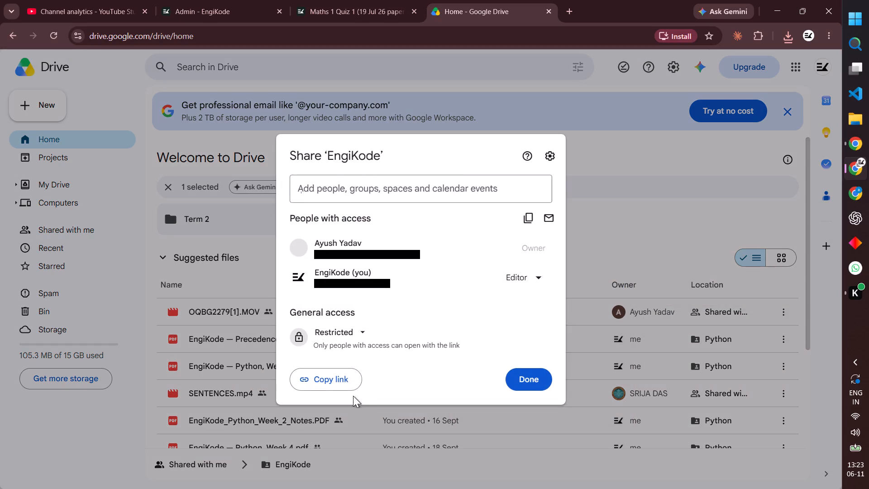
click(350, 337)
click(355, 381)
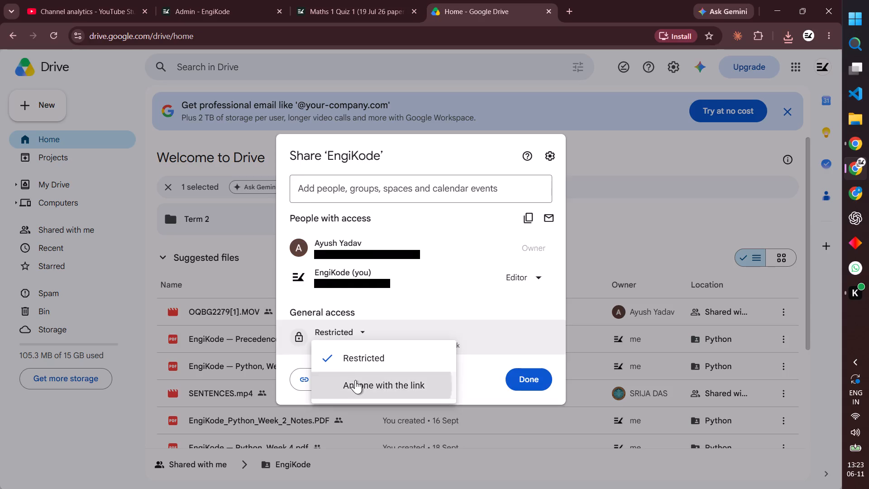
click(535, 374)
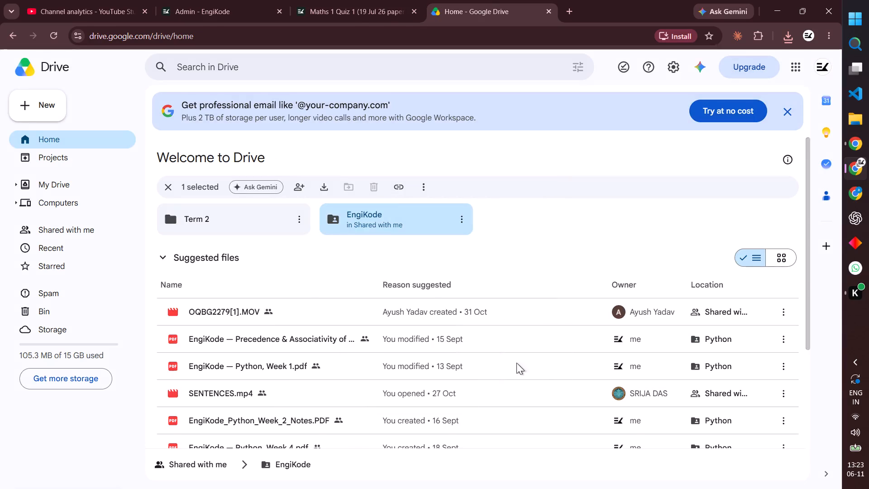
Open the shared EngiKode folder from Drive's home.
click(383, 201)
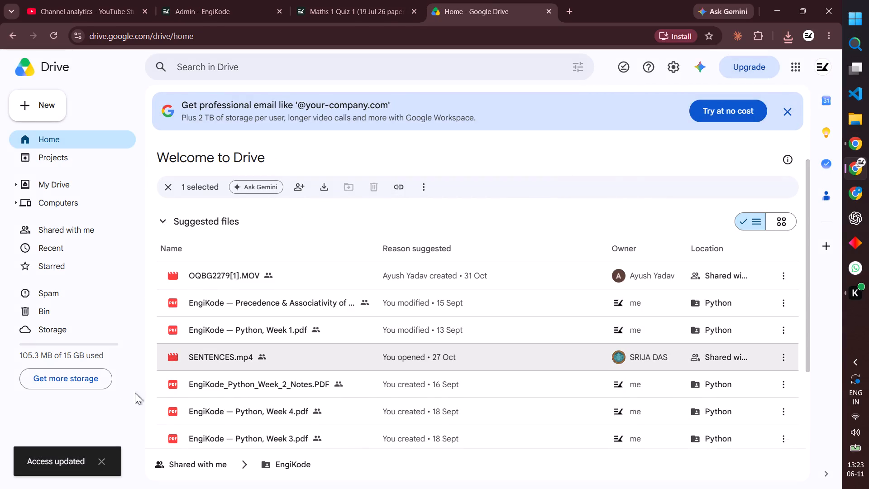
click(81, 136)
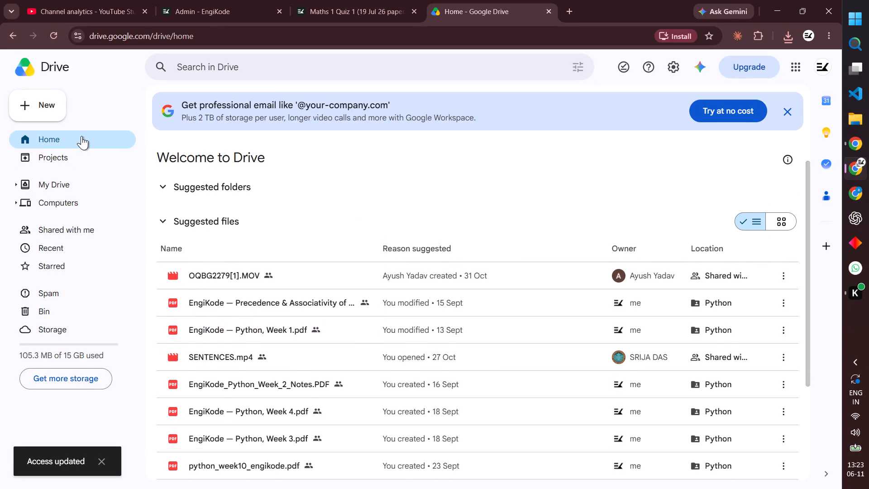
double_click(375, 223)
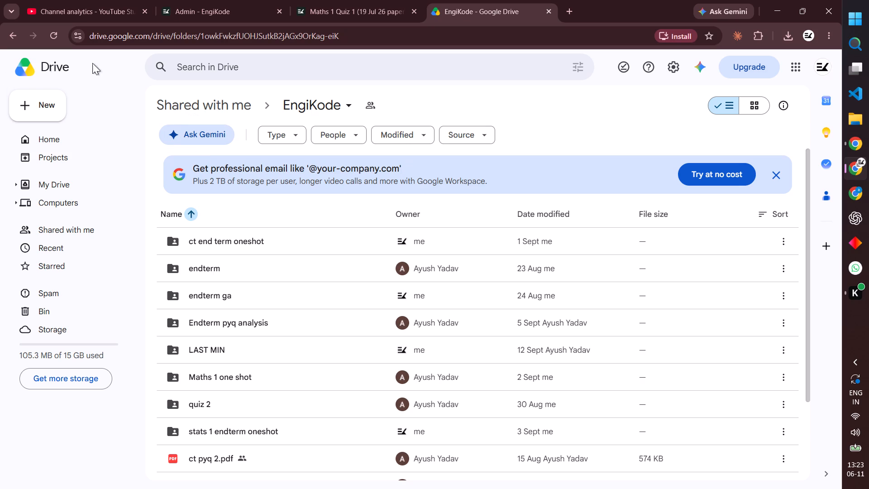
Upload "Maths 1 Quiz 1 (19 Jul 26 paper) - answer key (1).pdf" from Downloads into the EngiKode Drive folder.
click(57, 106)
drag(69, 104, 69, 130)
click(69, 130)
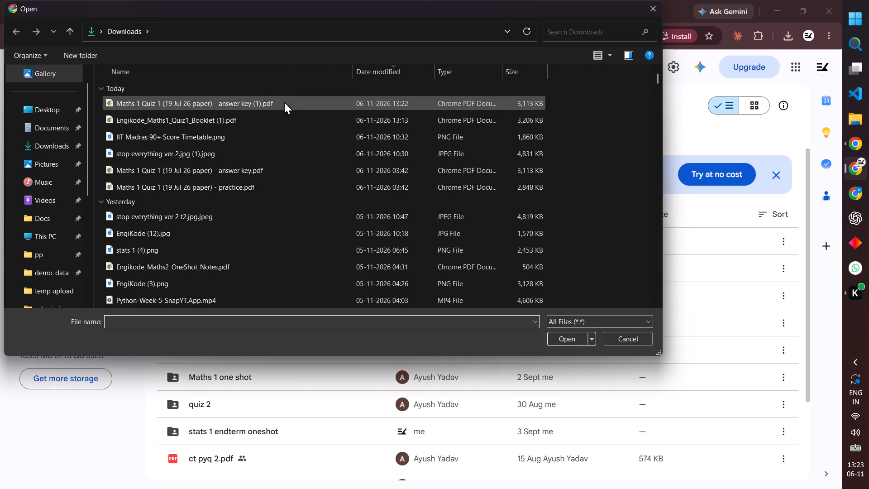
double_click(284, 102)
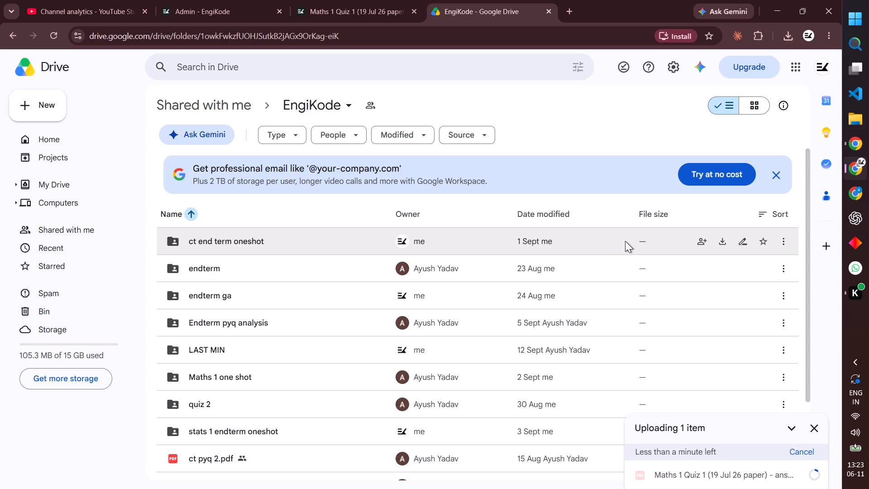
Copy the sharing link of the uploaded Maths 1 Quiz 1 (19 Jul 26 paper) answer key PDF.
scroll(617, 338, down, 5)
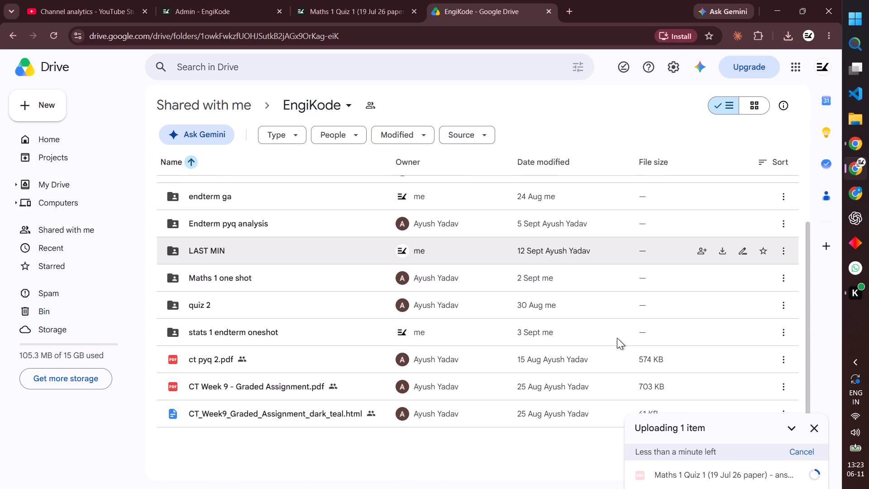
scroll(617, 338, down, 2)
scroll(617, 338, up, 4)
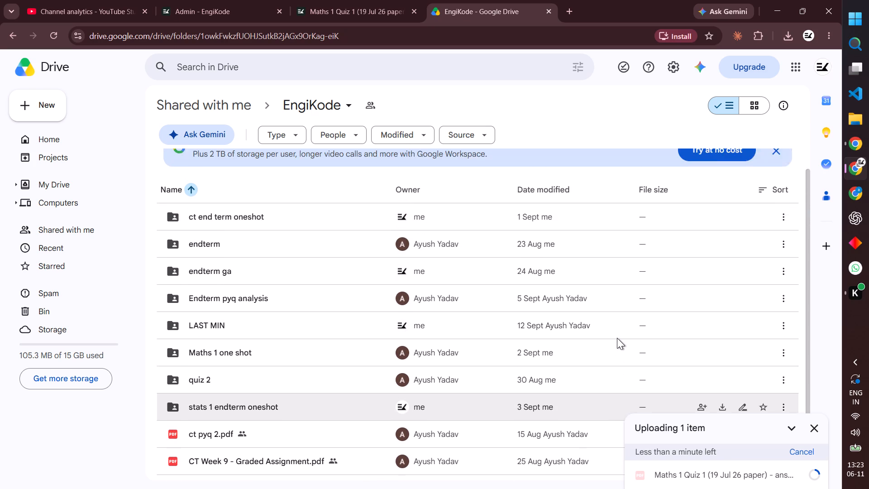
scroll(617, 338, up, 3)
scroll(617, 338, down, 1)
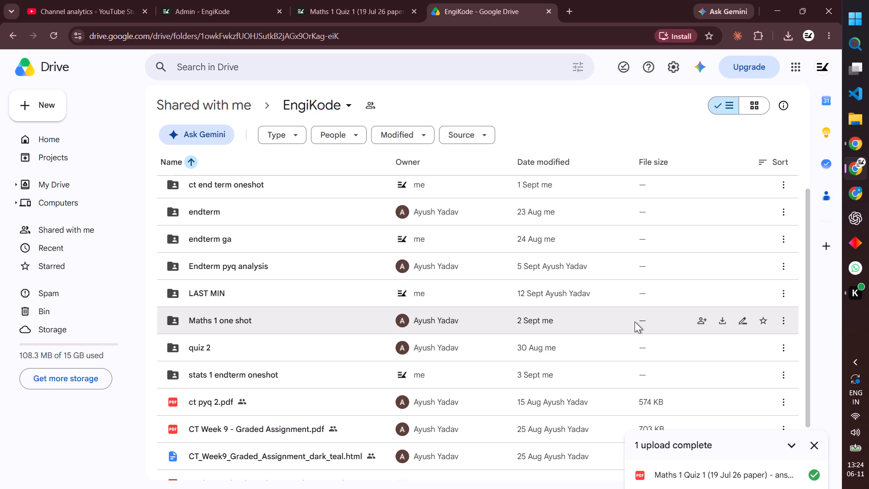
scroll(424, 298, down, 6)
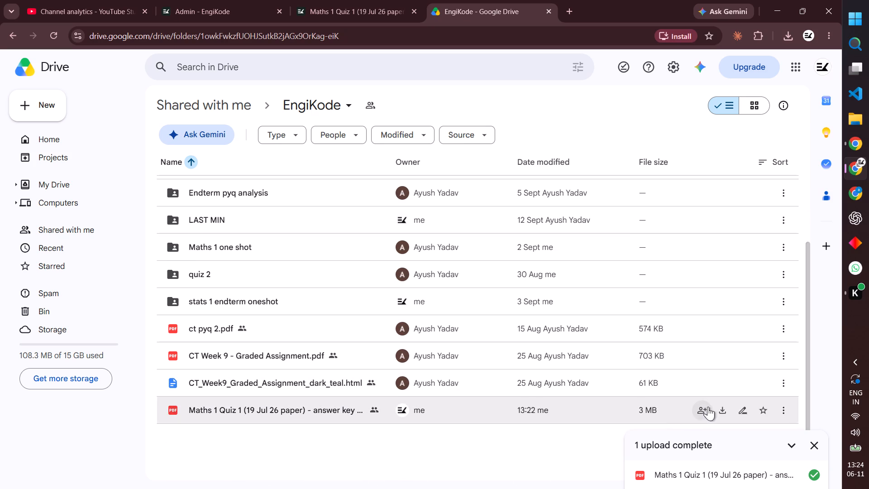
click(707, 407)
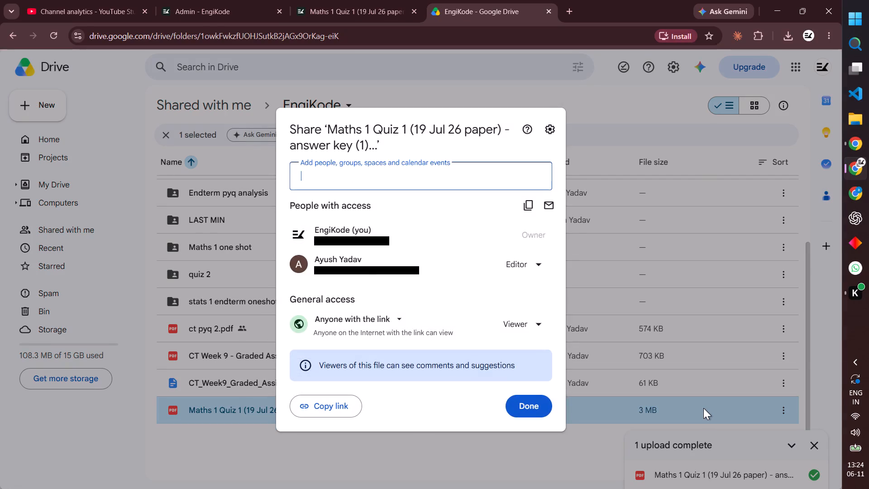
click(310, 409)
In the course admin's new material form, add the copied Drive link, title it "PYQ 3 PDF", and save the material.
click(186, 5)
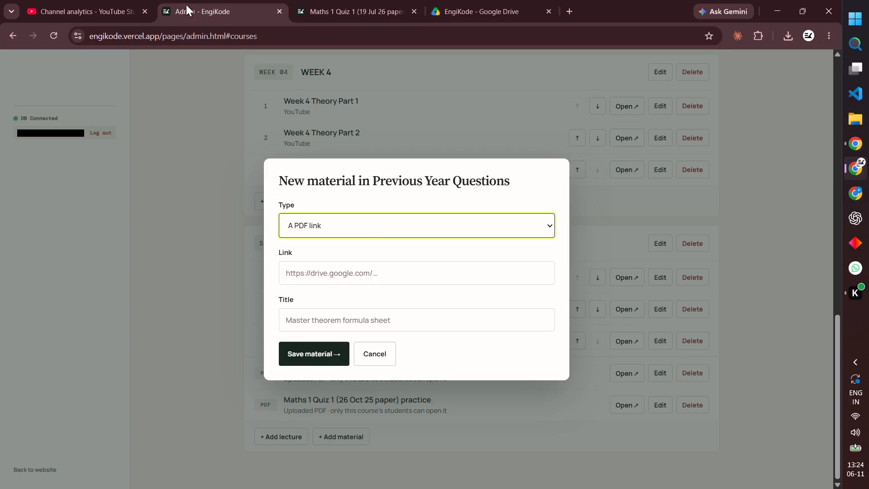
click(336, 275)
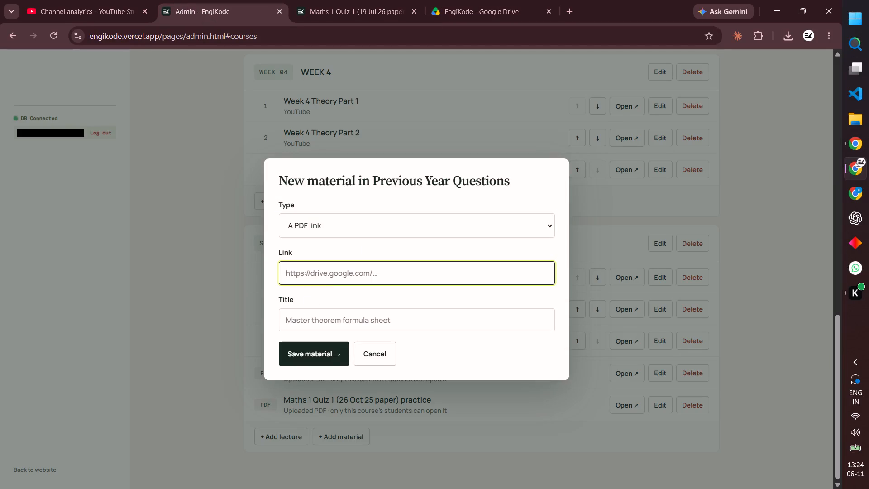
key(ctrl+v)
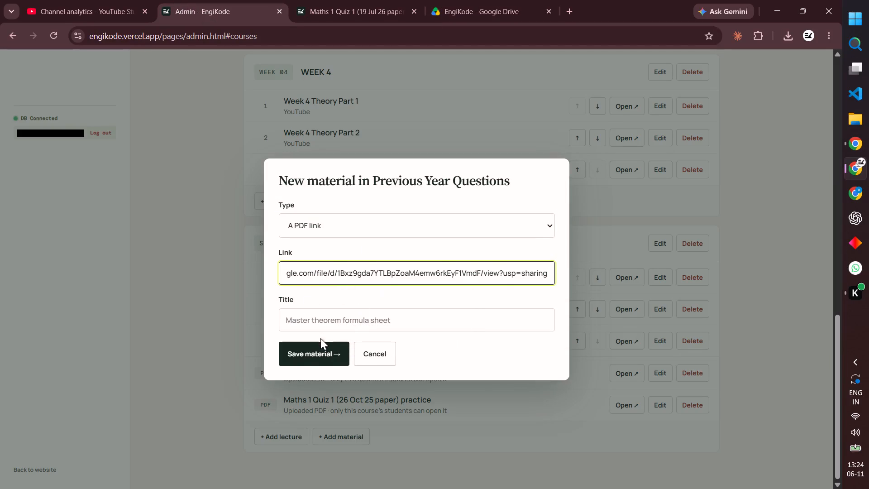
click(313, 351)
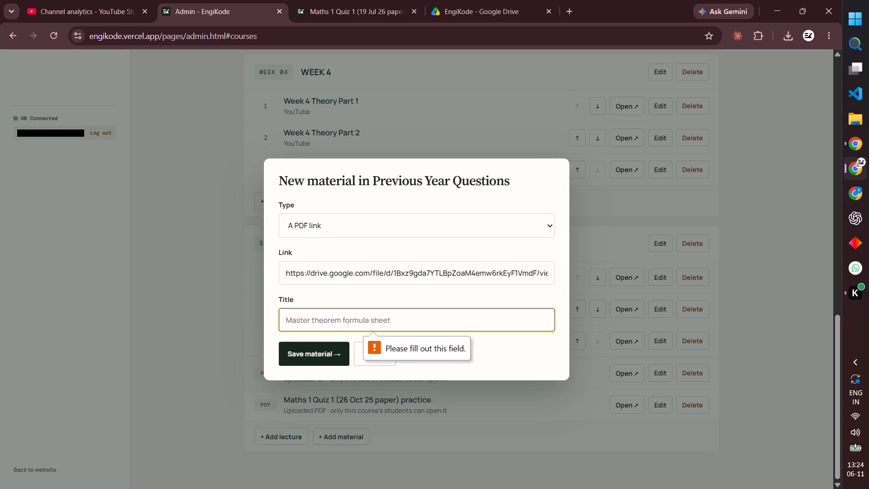
click(350, 320)
text(PYQ 3)
key(space)
text(PDF)
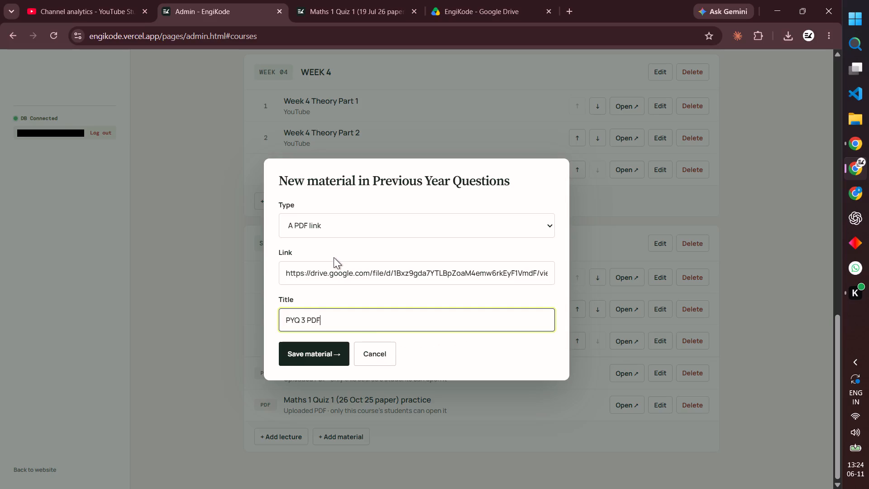
click(309, 348)
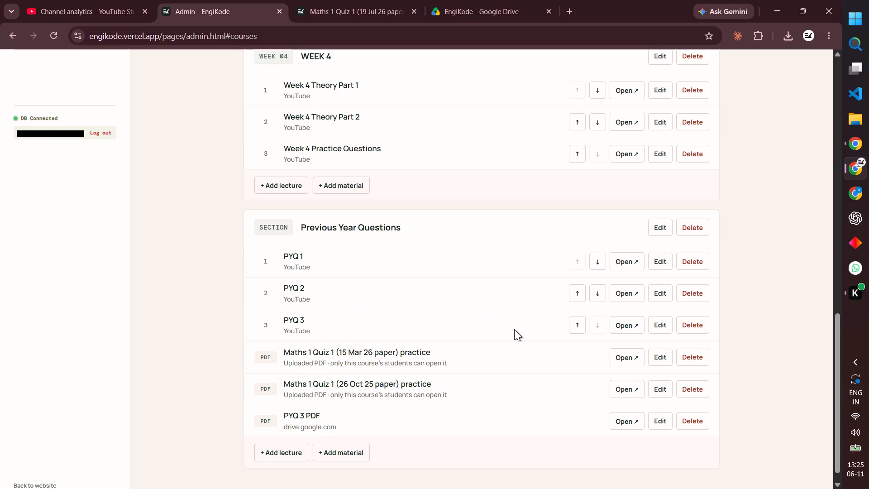
Look over the Maths 1 – Quiz 1 curriculum and go to the EngiKode site's home page.
scroll(514, 329, up, 20)
scroll(514, 329, up, 1)
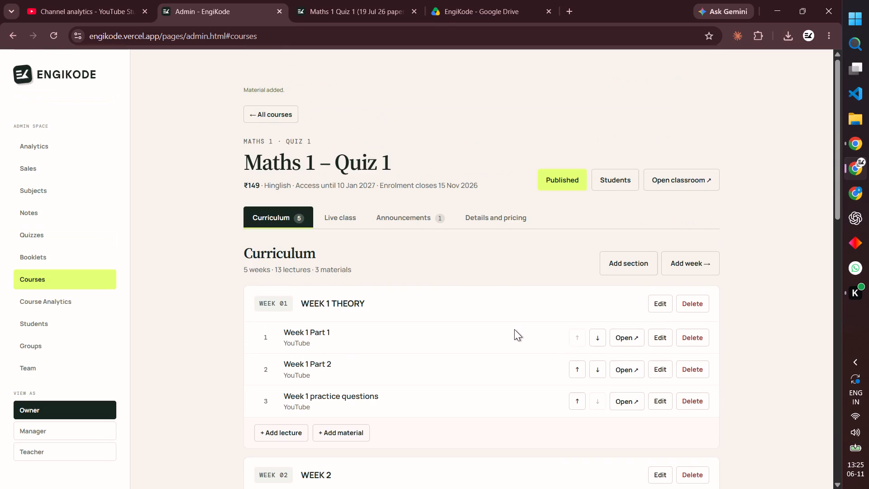
scroll(296, 329, down, 16)
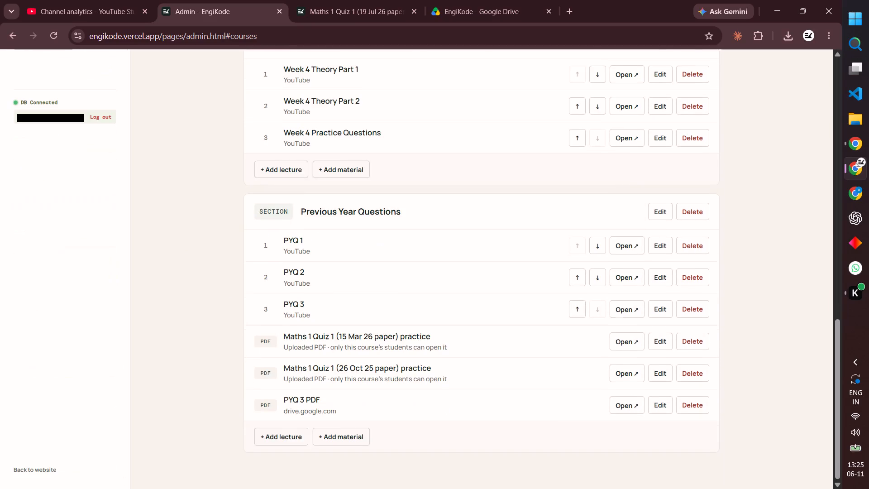
scroll(299, 335, up, 18)
click(20, 77)
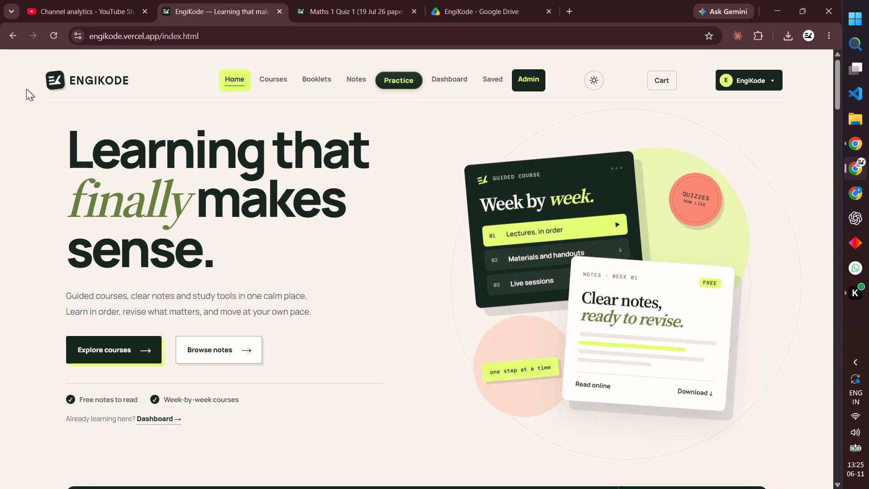
Switch to YouTube Studio and open the channel dashboard.
click(46, 6)
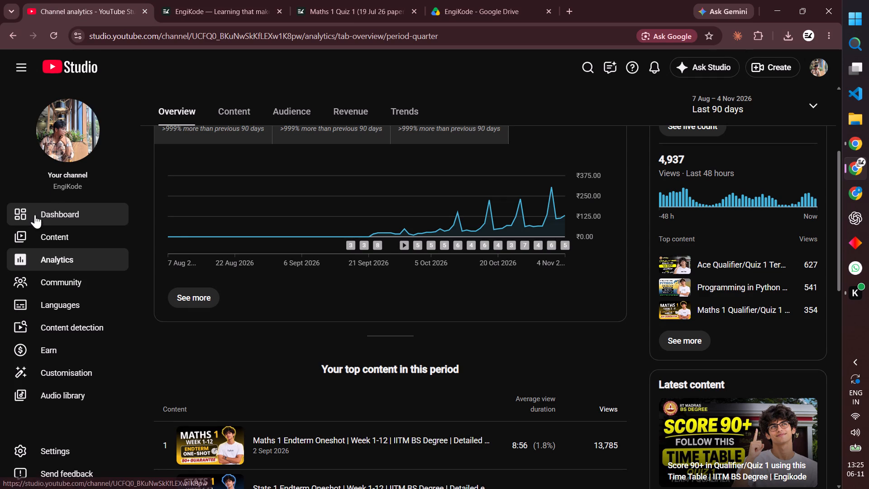
click(62, 69)
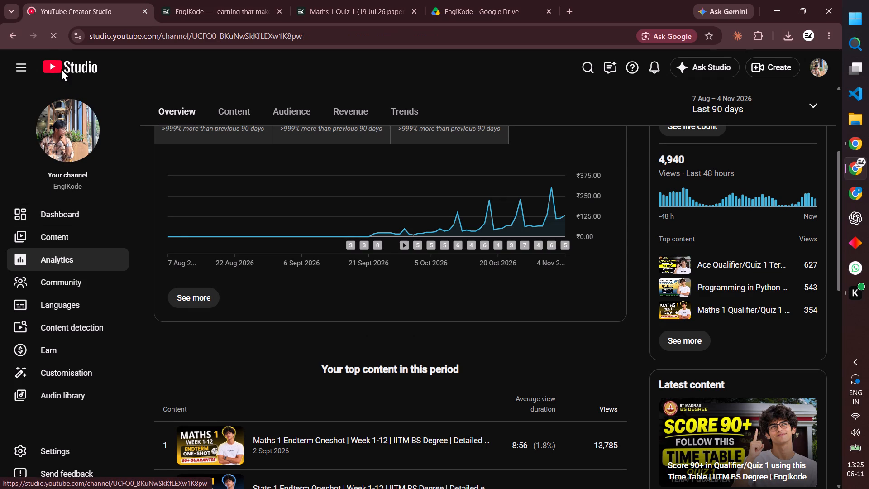
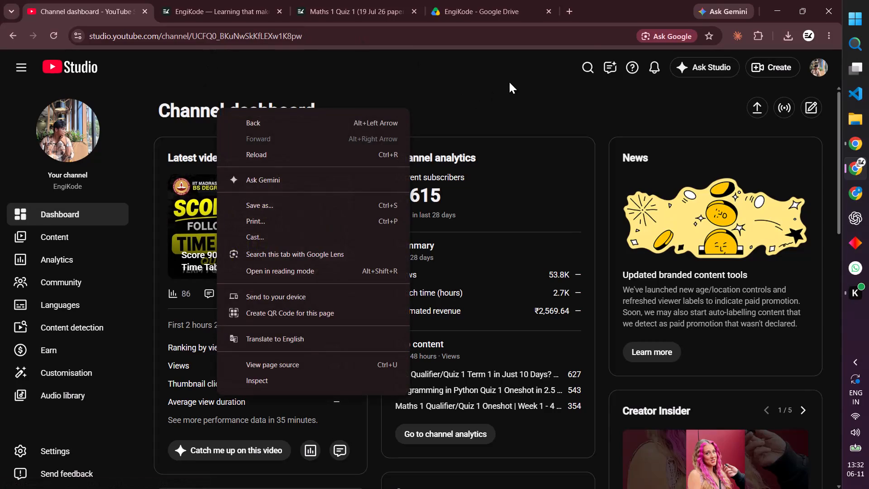
Dismiss the open context menu and close the browser window showing the YouTube Studio channel dashboard.
click(505, 91)
click(833, 3)
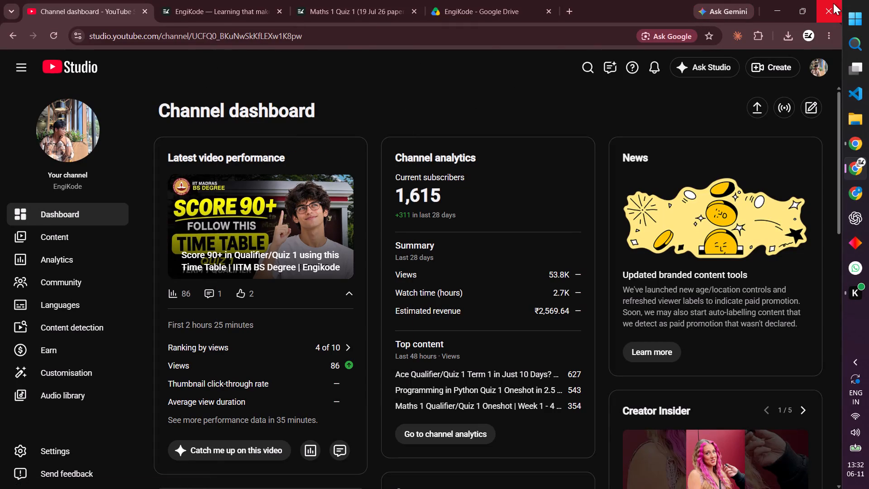
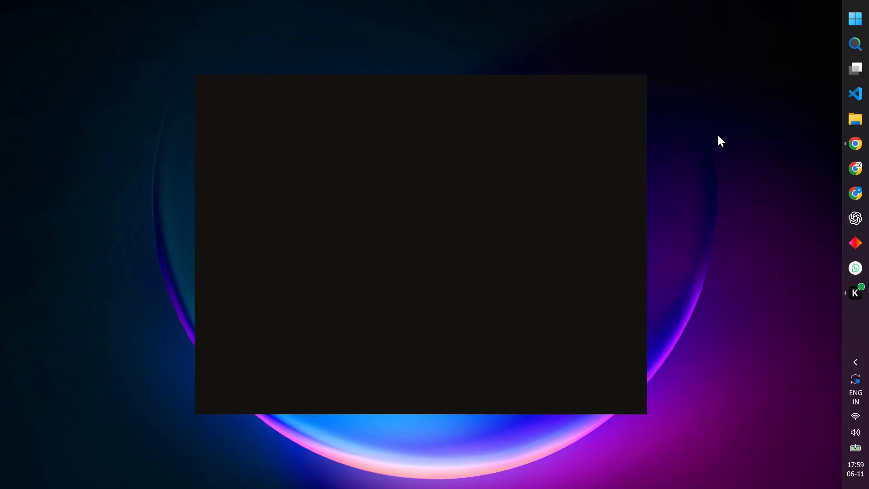
Check the Wi-Fi connection in the list of available networks, and dismiss the list.
right_click(718, 135)
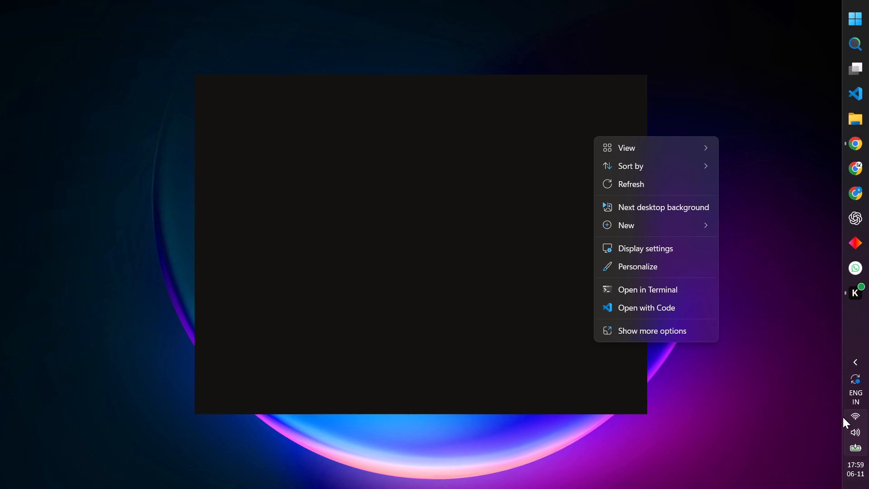
click(854, 417)
click(683, 296)
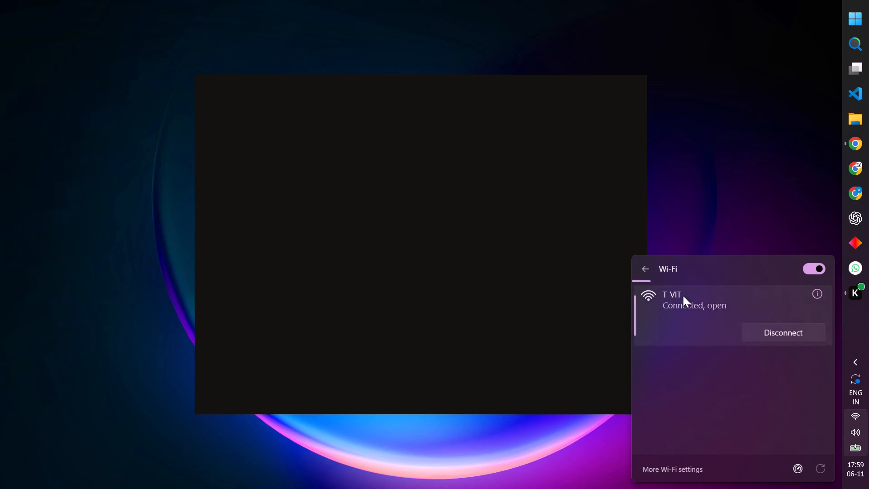
click(719, 201)
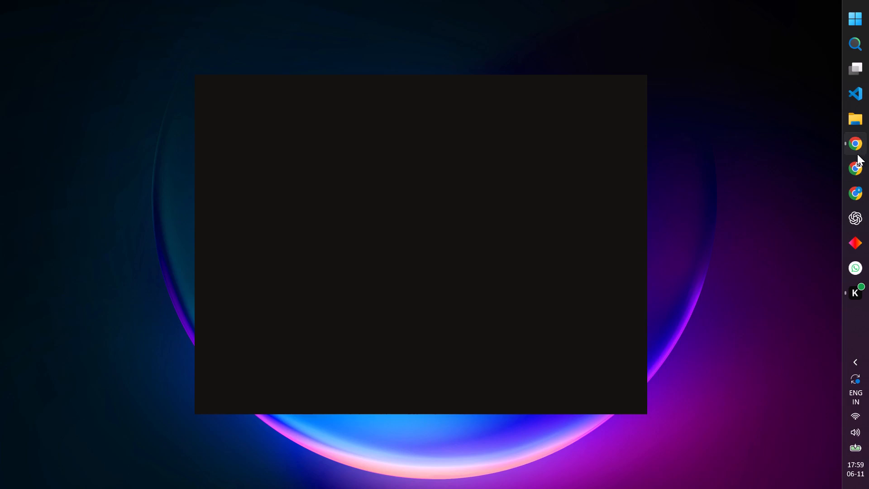
Open a new Chrome window with the EngiKode profile and maximize it.
click(859, 165)
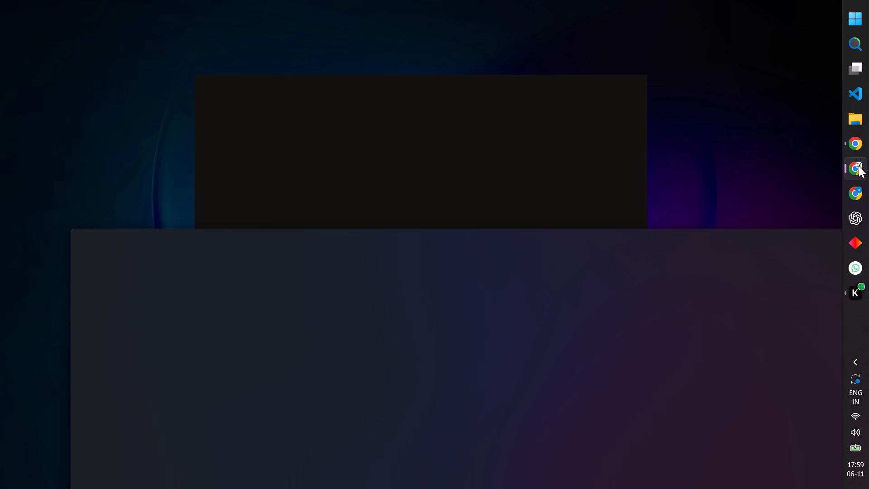
drag(657, 241, 602, 122)
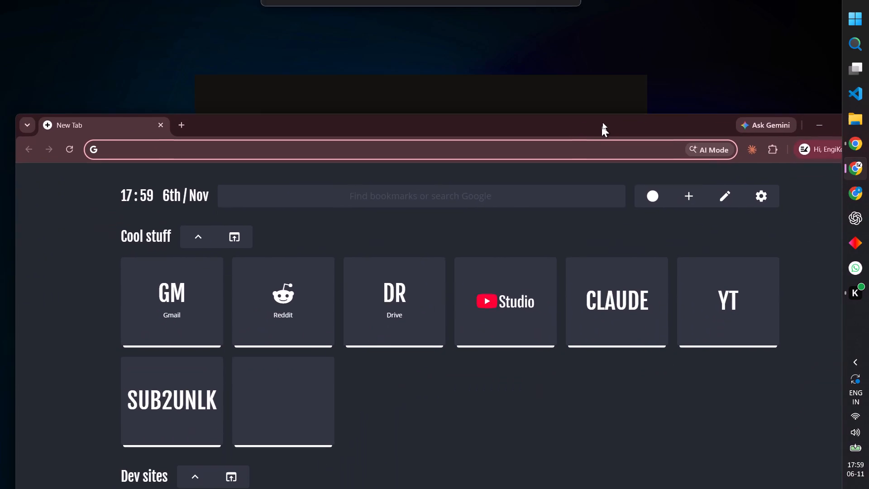
drag(602, 122, 606, 103)
double_click(606, 103)
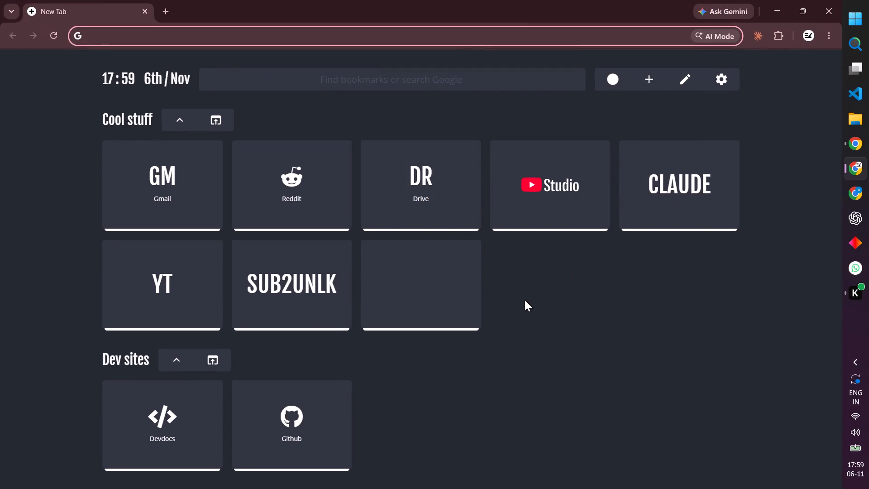
Open the EngiKode site from the blank bookmark tile and go to the live sessions page of its dashboard.
click(439, 287)
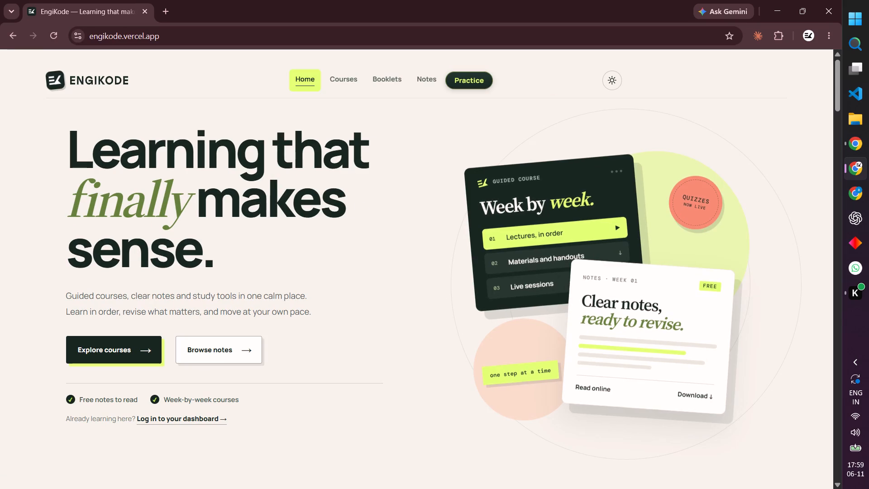
click(456, 80)
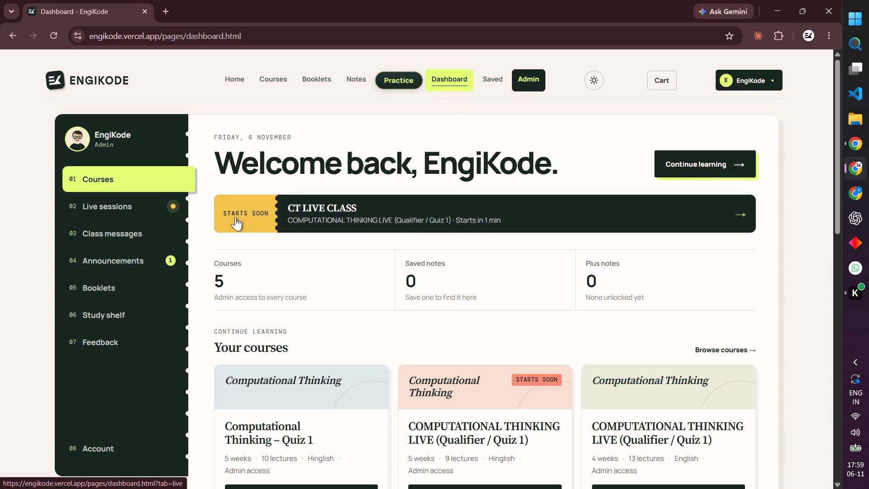
click(130, 208)
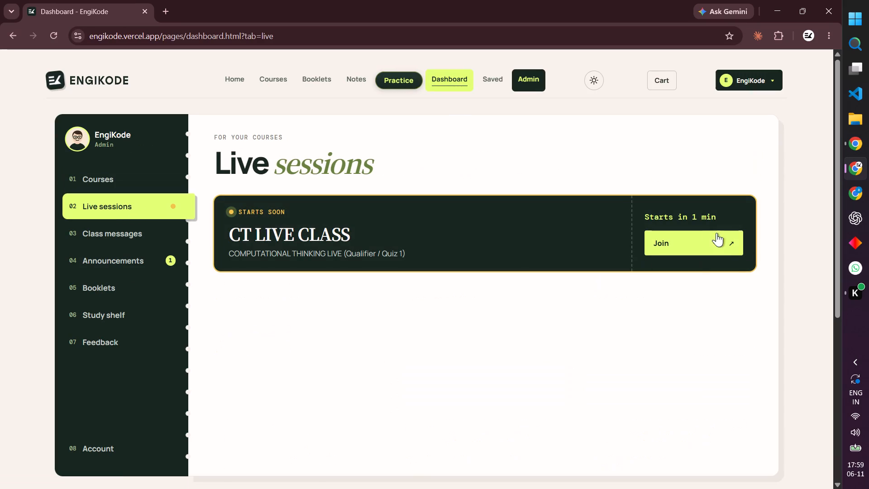
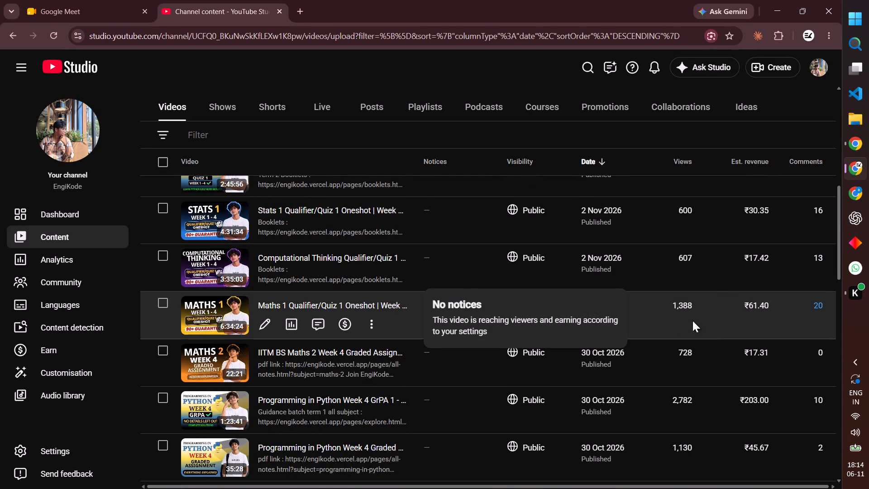
Check the overview analytics of the Maths 1 Qualifier/Quiz 1 Oneshot video and return to the channel's content list.
click(337, 303)
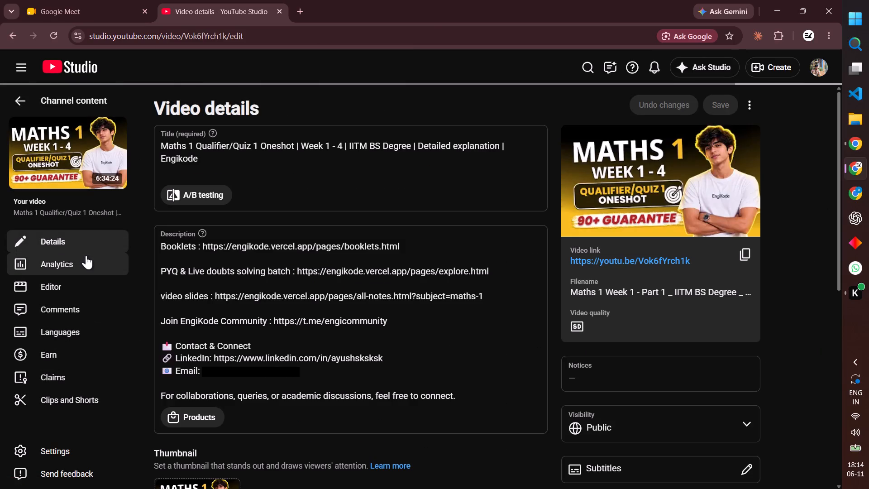
click(84, 257)
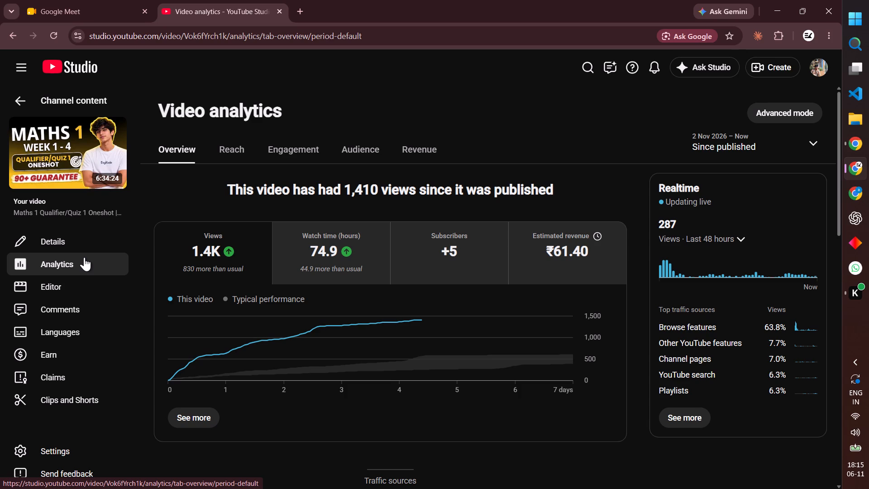
click(196, 241)
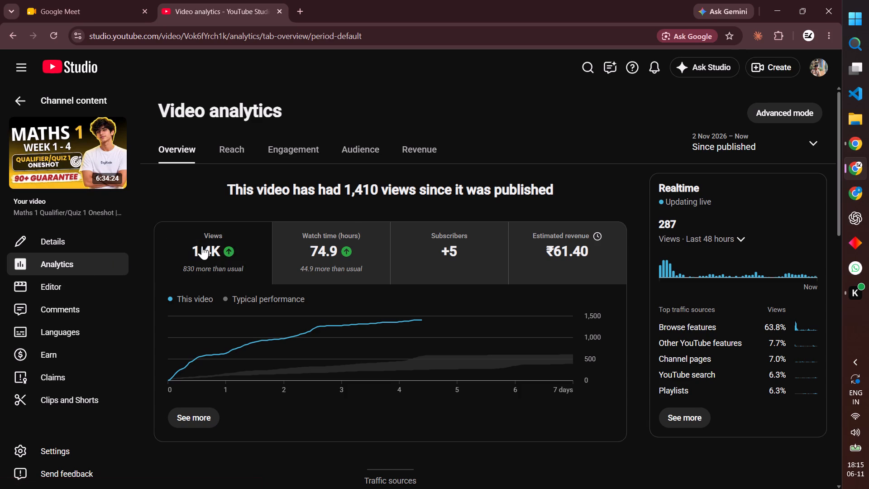
click(204, 248)
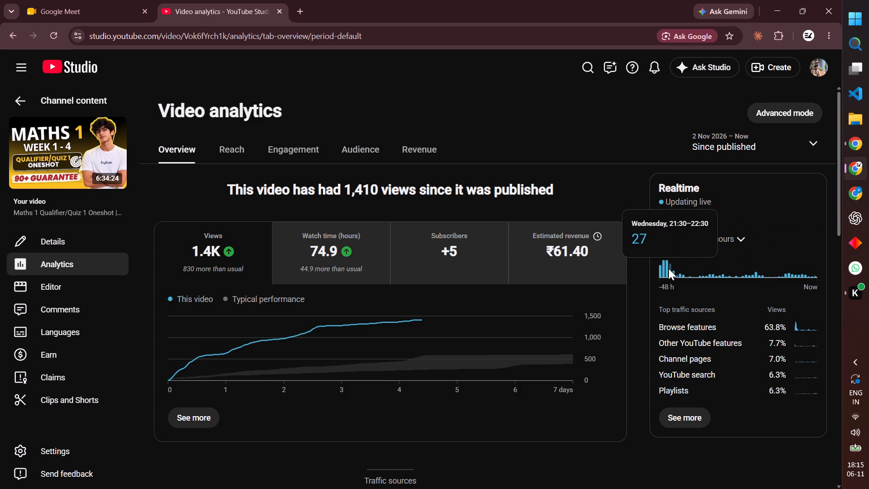
click(37, 100)
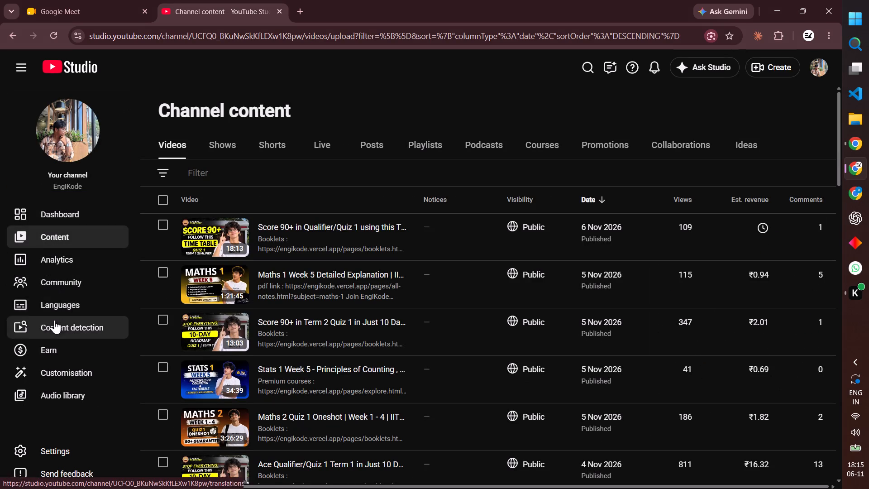
Read through the unresponded viewer comments in the channel's Community section, expanding the long comment on the Python Week 2 graded assignment.
click(68, 287)
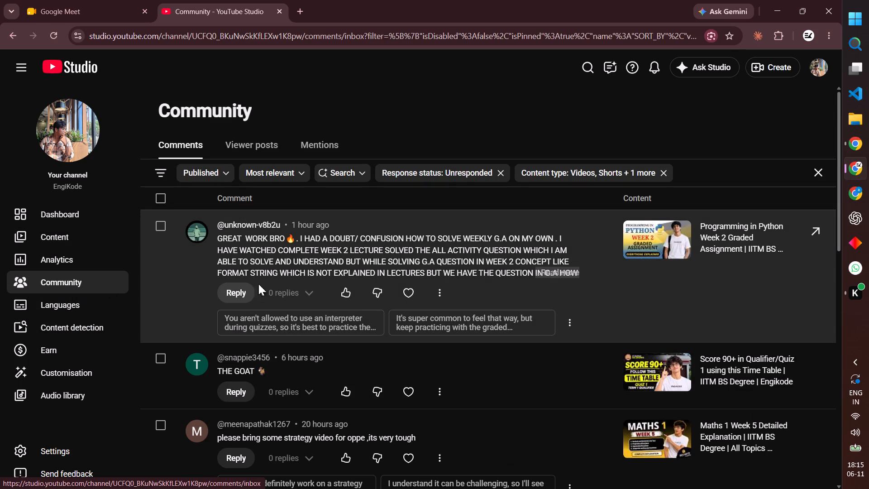
click(561, 277)
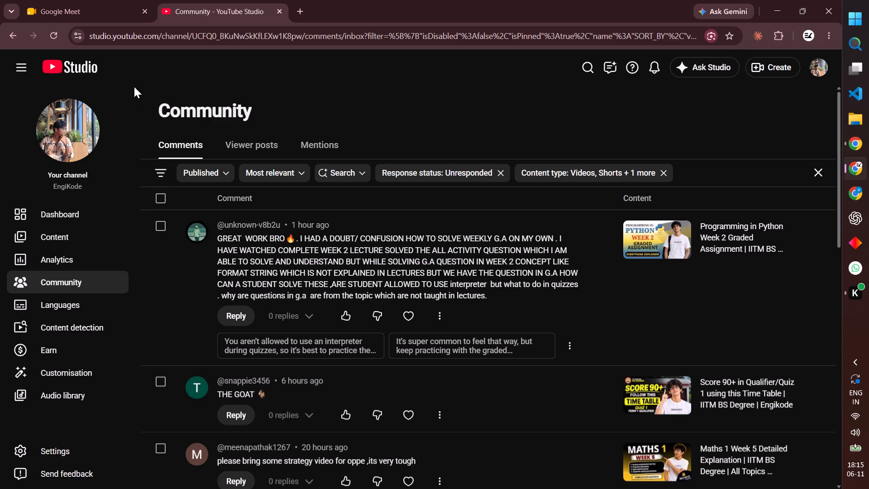
right_click(134, 86)
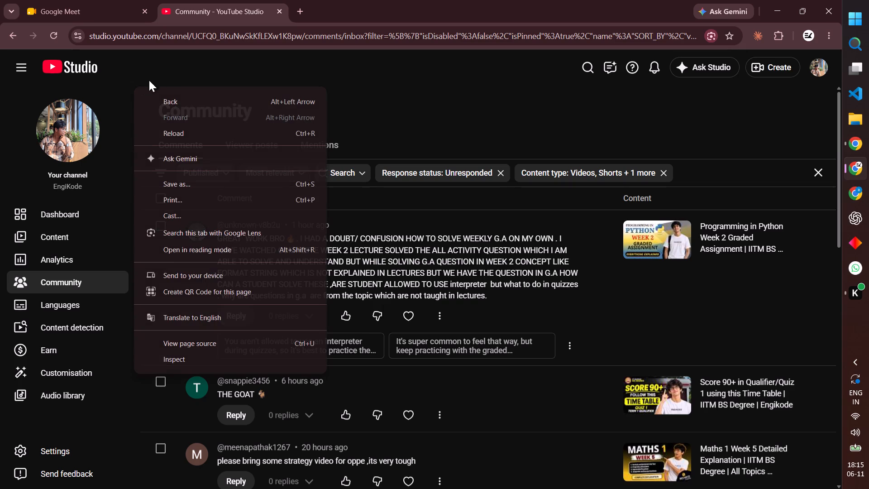
click(397, 73)
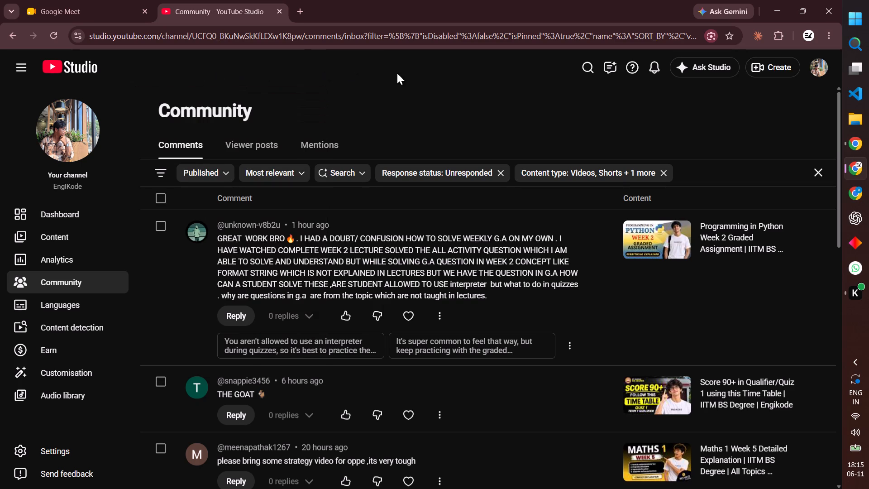
scroll(343, 209, down, 6)
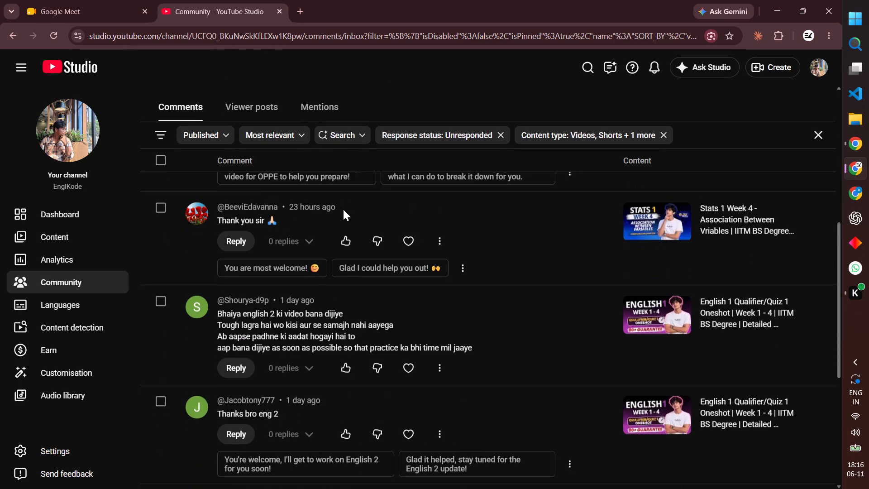
scroll(343, 209, down, 2)
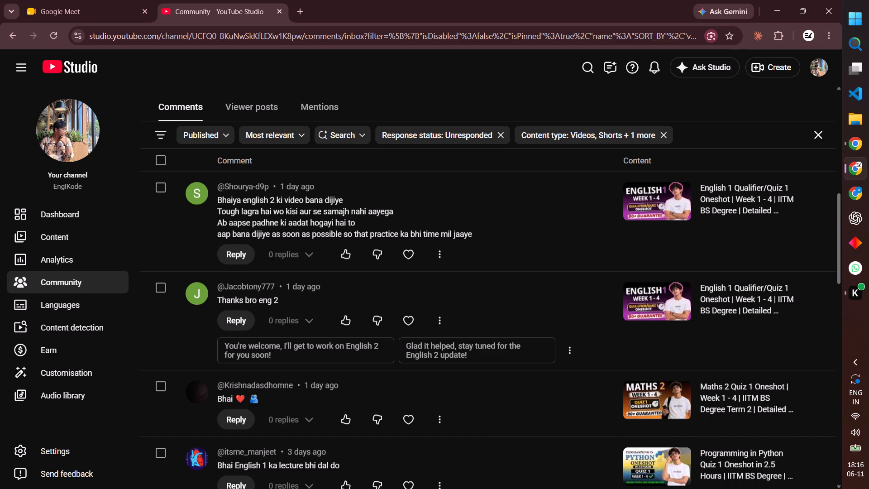
scroll(411, 268, down, 4)
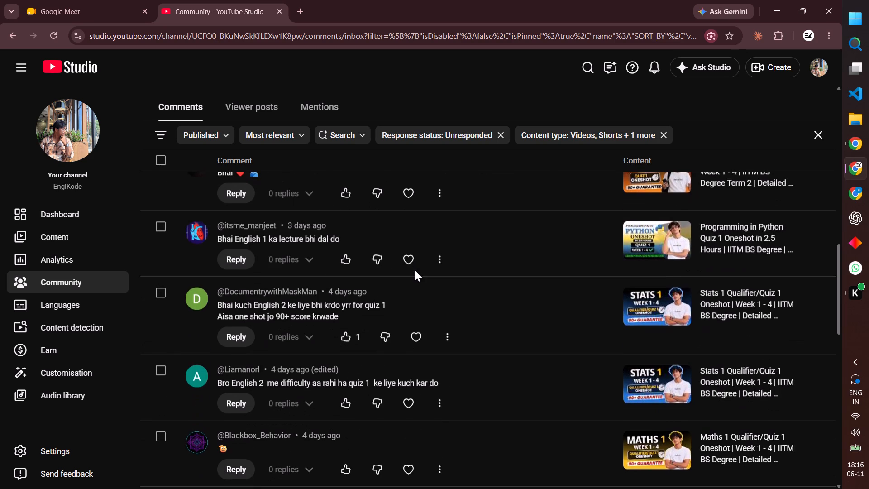
scroll(415, 270, down, 4)
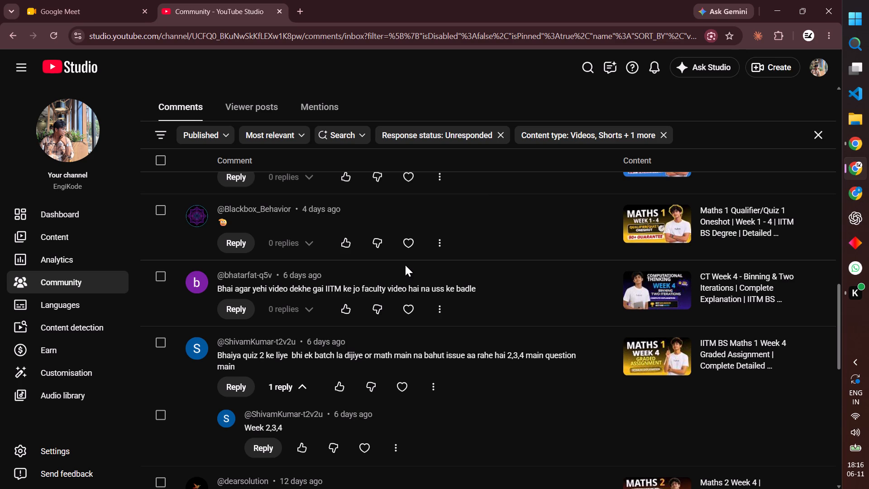
scroll(382, 258, down, 1)
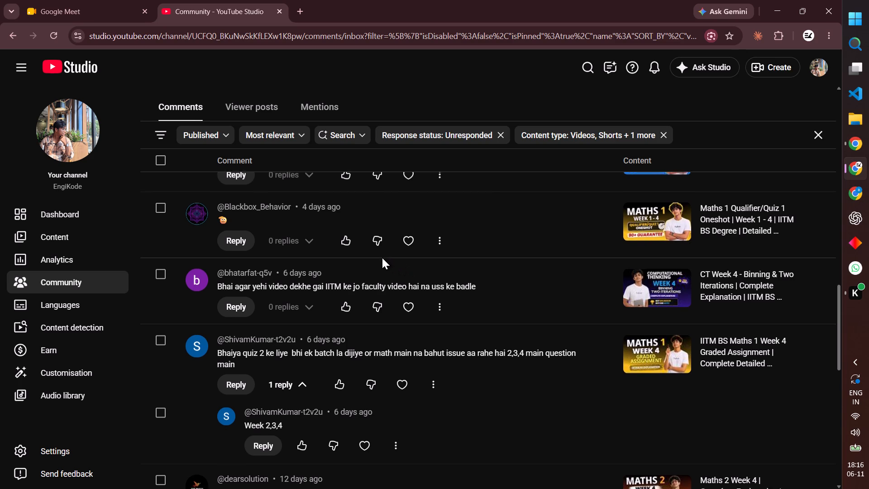
scroll(382, 258, down, 1)
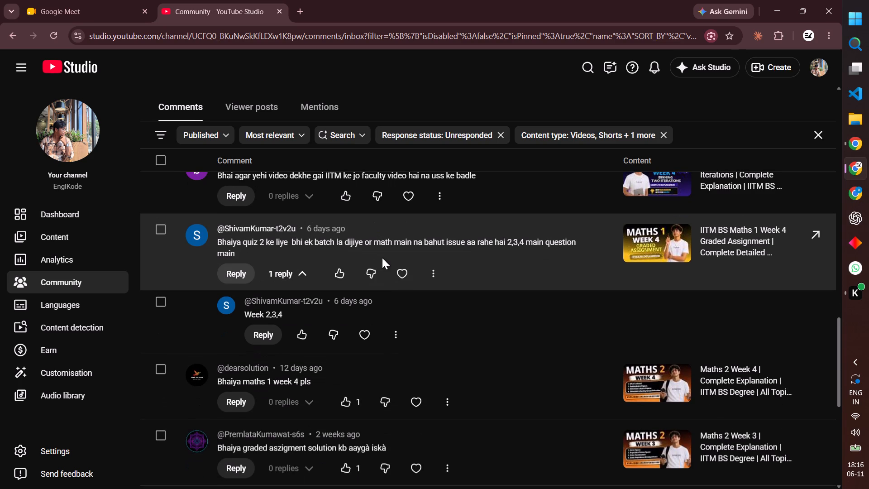
Look through the channel's dashboard, analytics, community, languages, content detection, earning and customisation pages.
click(78, 211)
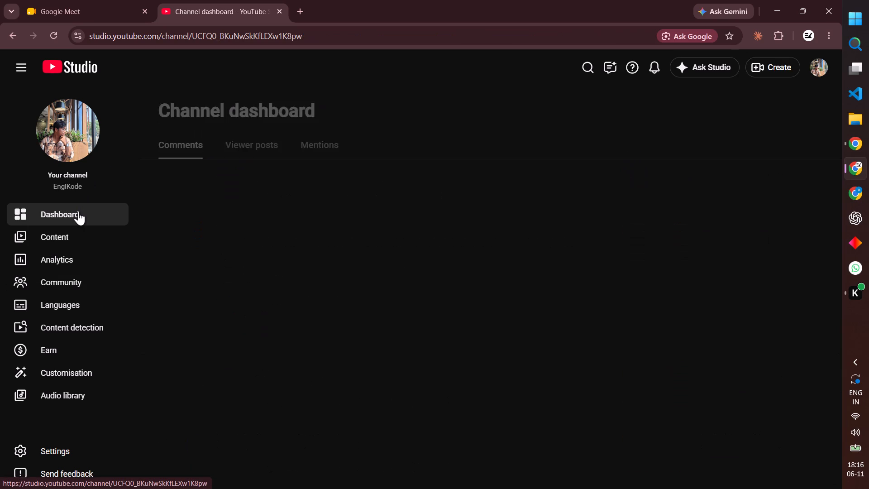
click(72, 231)
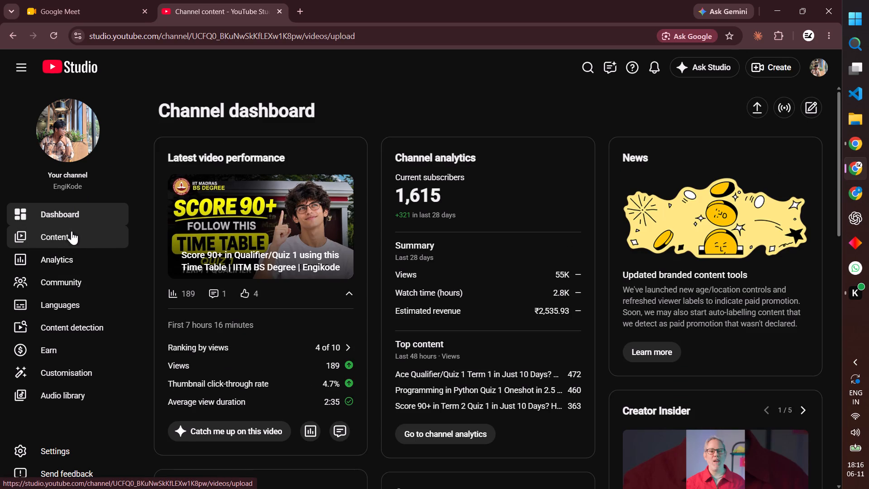
click(73, 266)
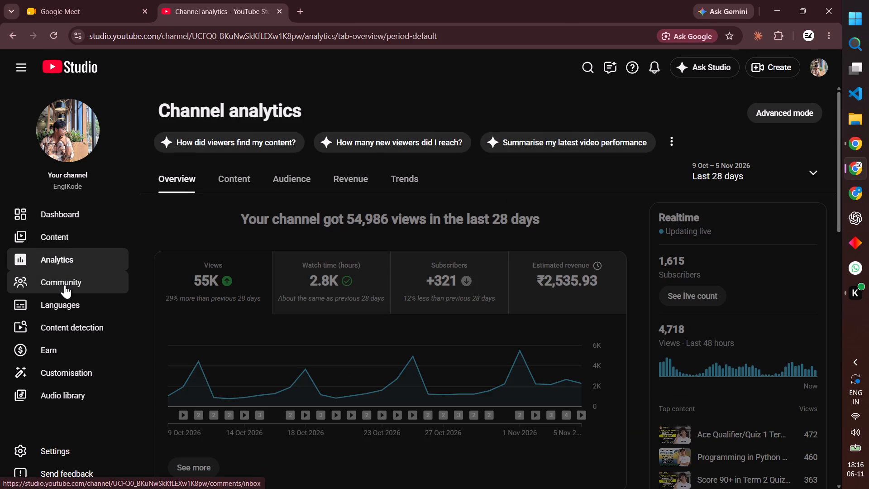
click(65, 285)
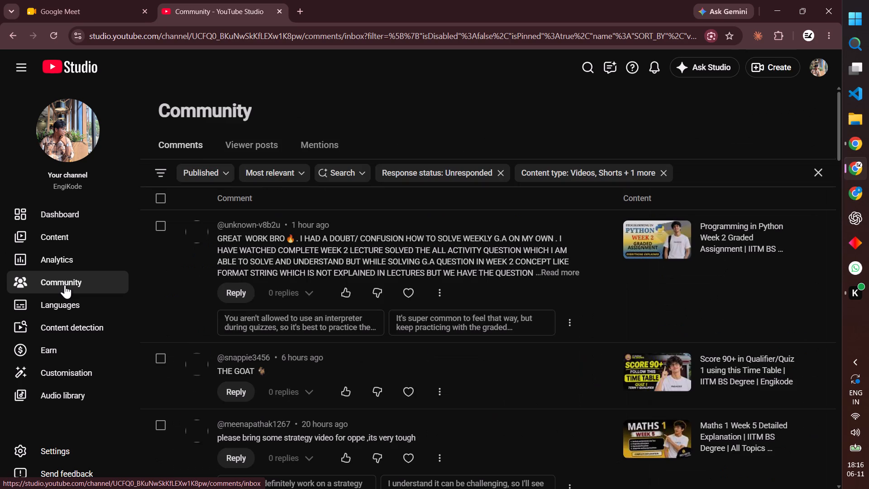
click(74, 306)
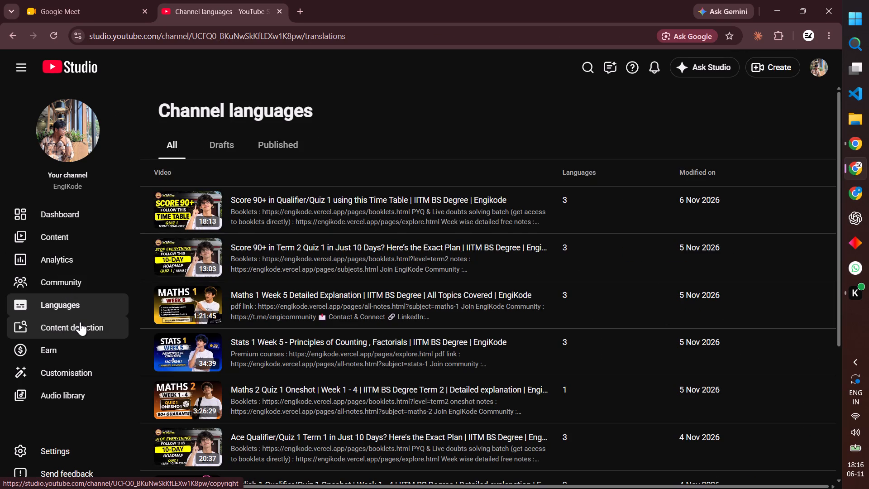
click(80, 322)
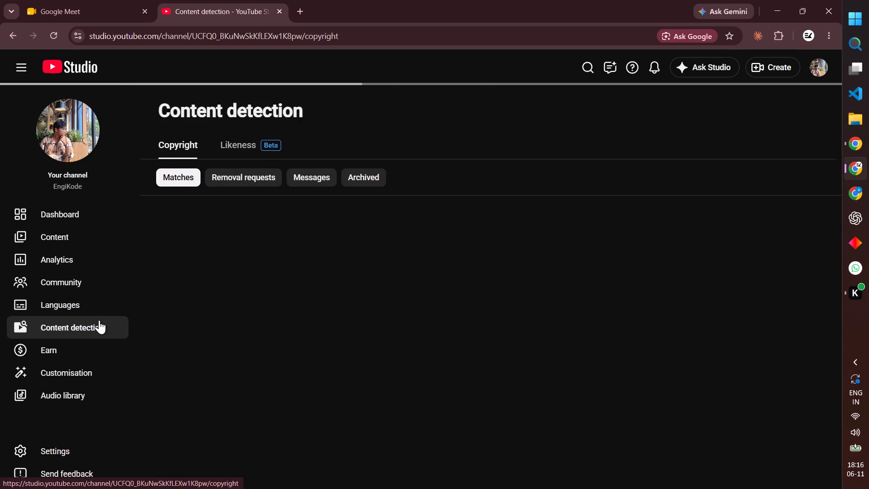
click(97, 349)
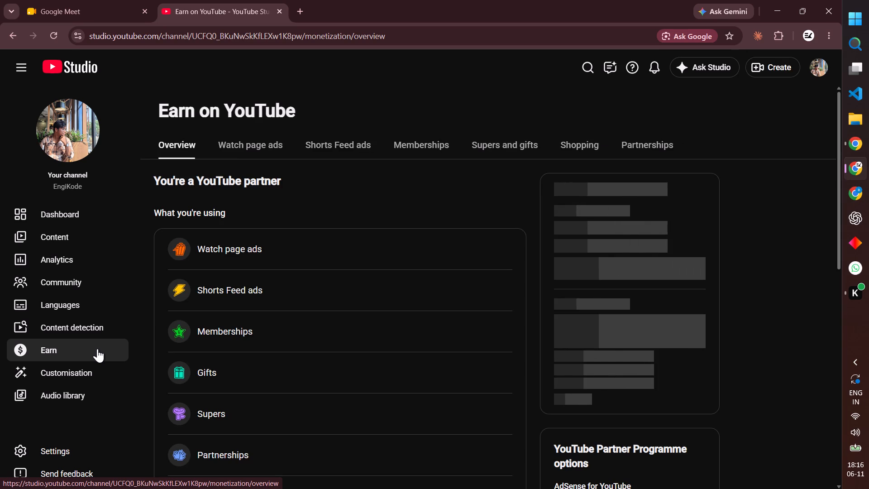
click(84, 369)
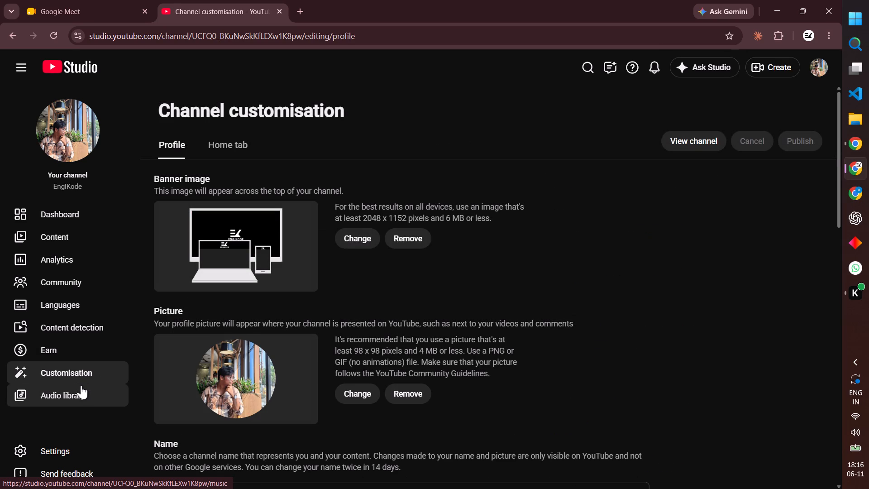
Open the audio library, acknowledge its terms notice and browse the music tracks.
click(81, 391)
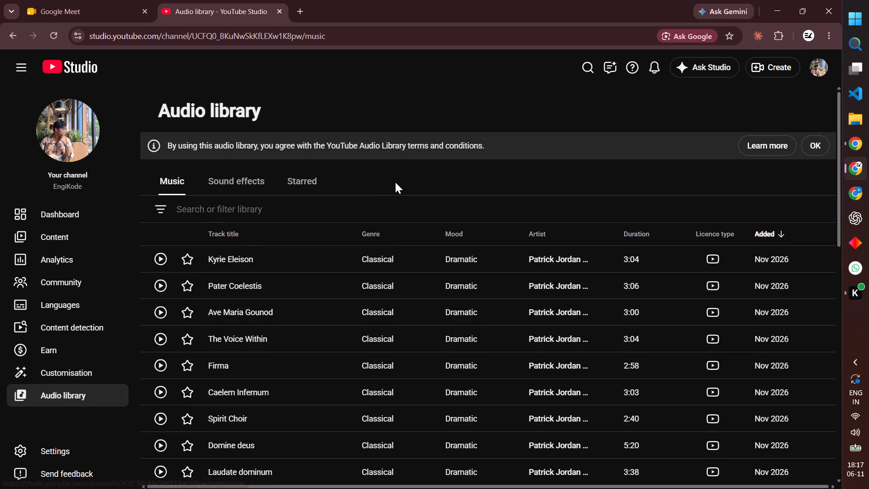
click(808, 145)
scroll(440, 255, down, 5)
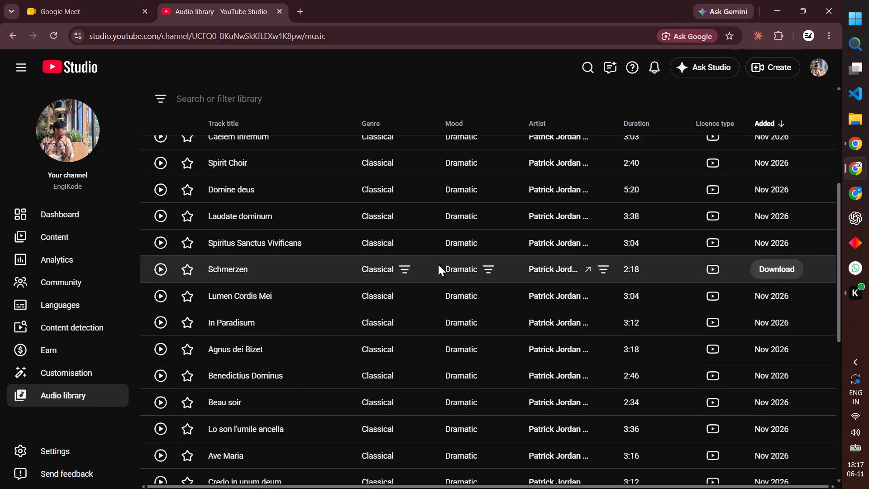
scroll(438, 264, down, 1)
scroll(438, 264, up, 12)
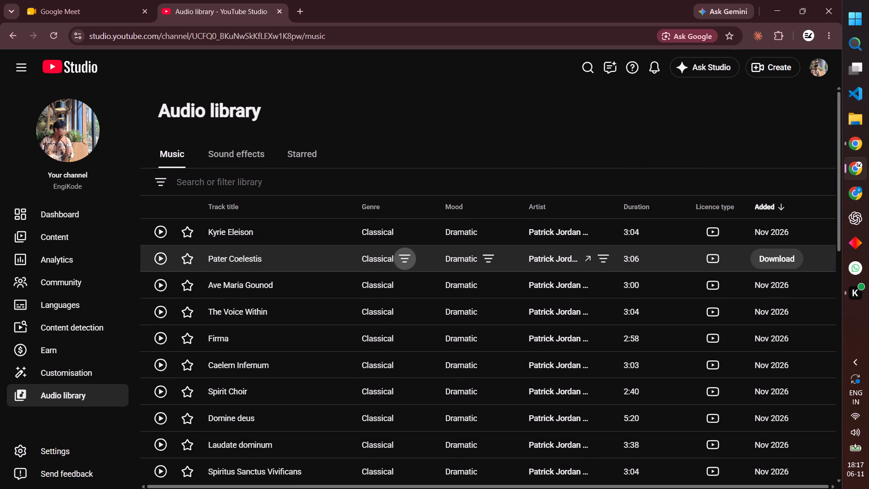
Return to the channel dashboard to view the latest video performance.
click(95, 218)
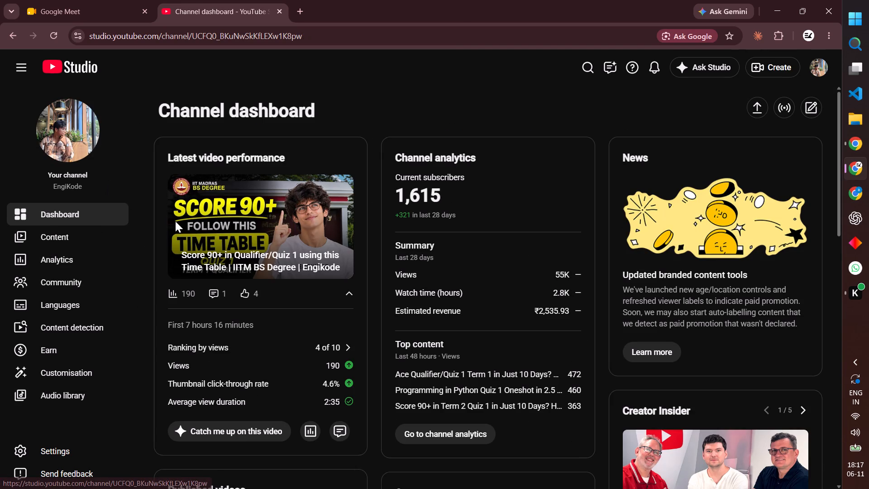
drag(162, 150, 310, 298)
click(310, 298)
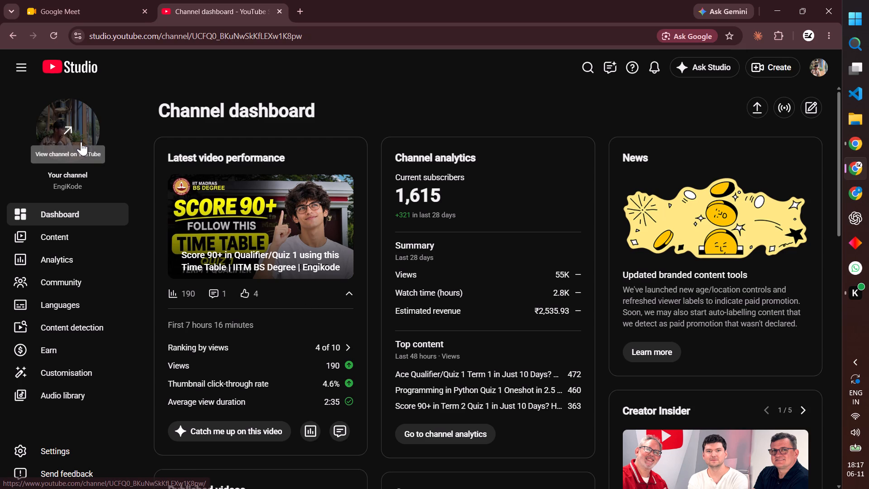
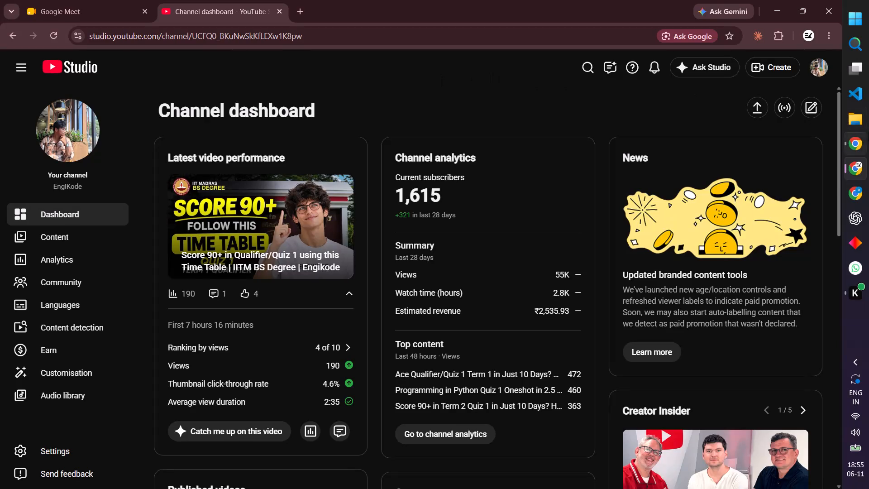
Switch to File Explorer and delete the existing files from the temp upload folder in engikode on New Volume (D:).
click(862, 148)
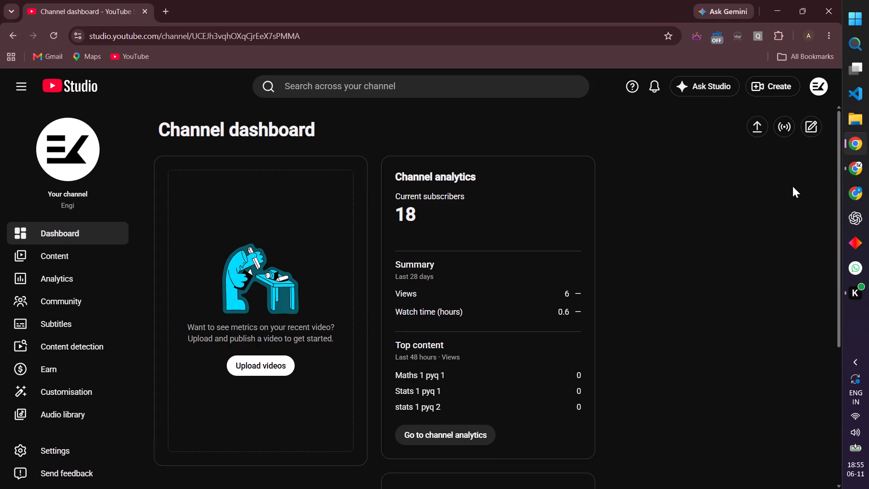
click(852, 118)
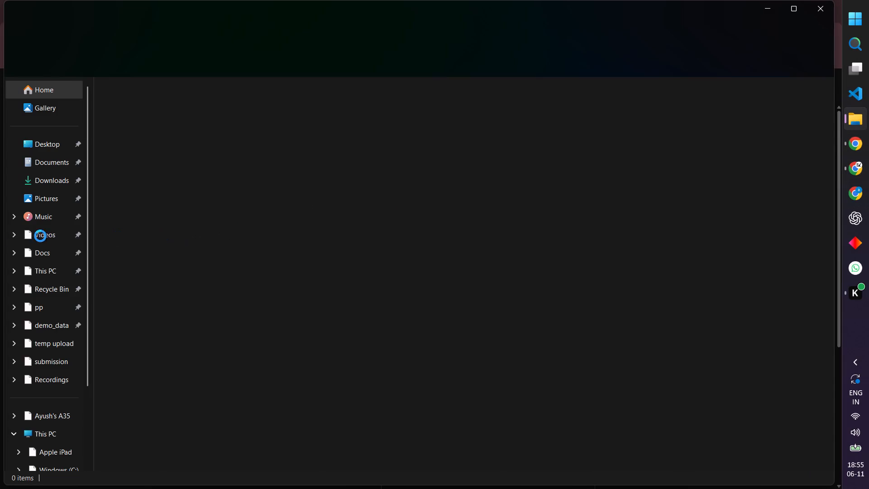
click(73, 340)
drag(395, 129, 144, 129)
click(210, 74)
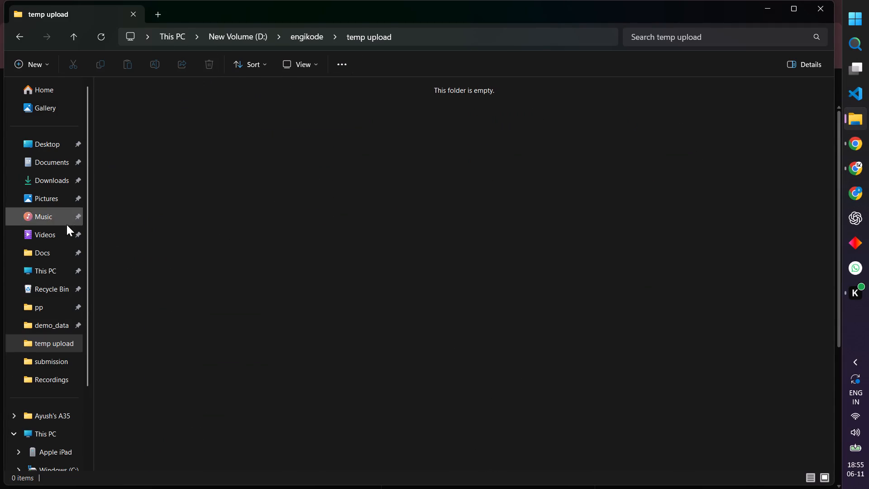
Move CCEK3067.MOV and NEME4776.MOV from the Apple iPad's 202611_a folder in Internal Storage into the temp upload folder.
scroll(67, 233, down, 5)
click(53, 356)
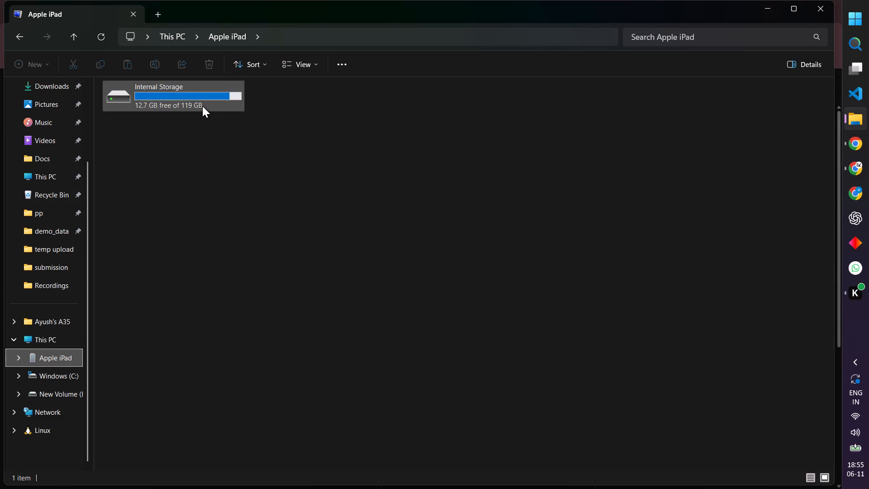
double_click(207, 97)
double_click(463, 104)
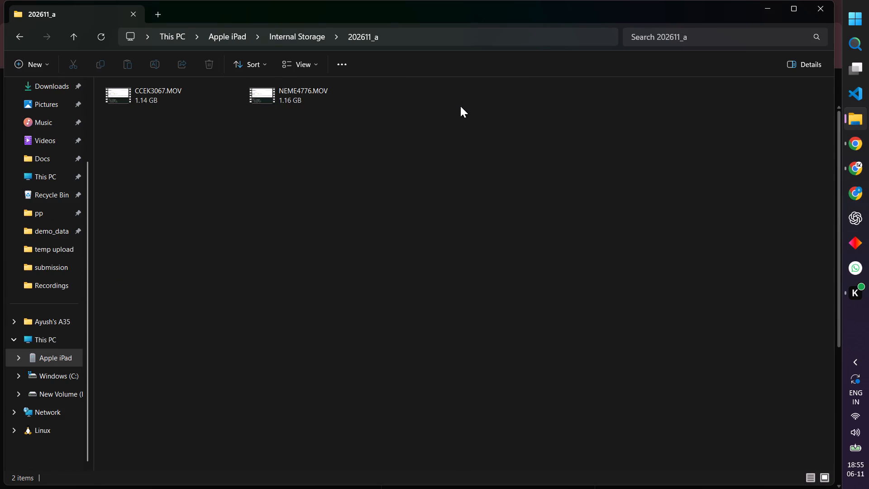
drag(400, 122, 149, 91)
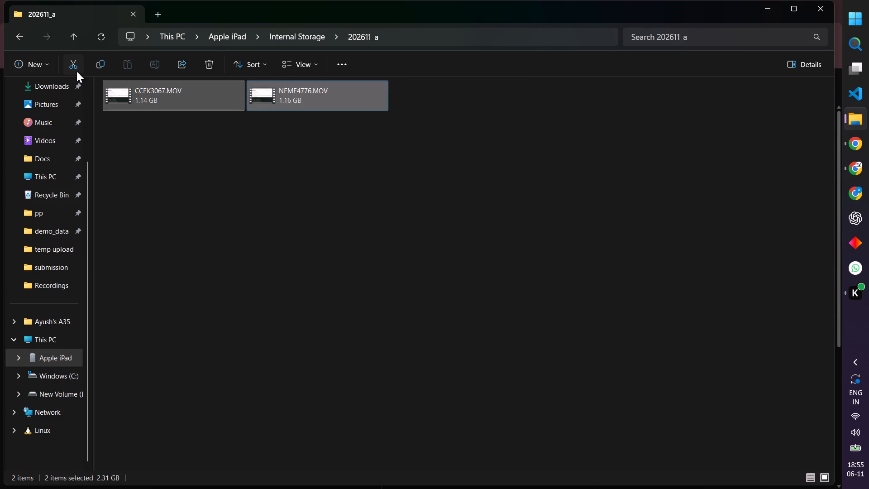
click(77, 71)
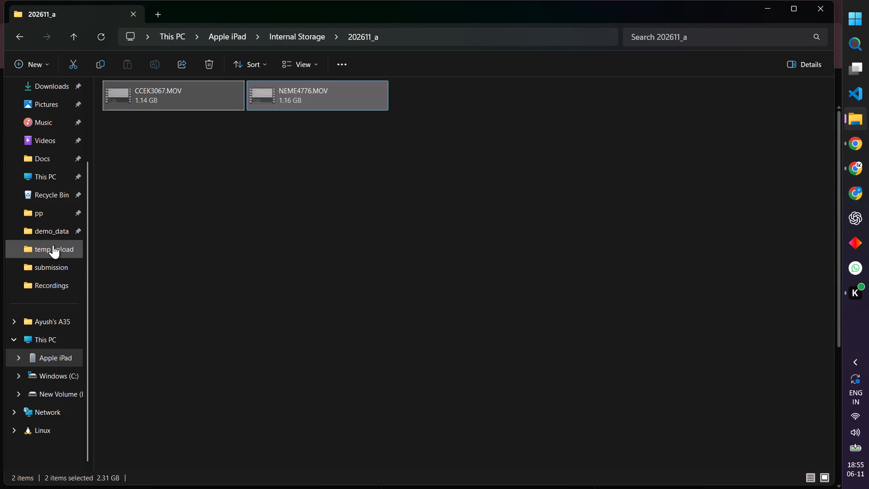
click(53, 246)
click(332, 181)
key(ctrl+v)
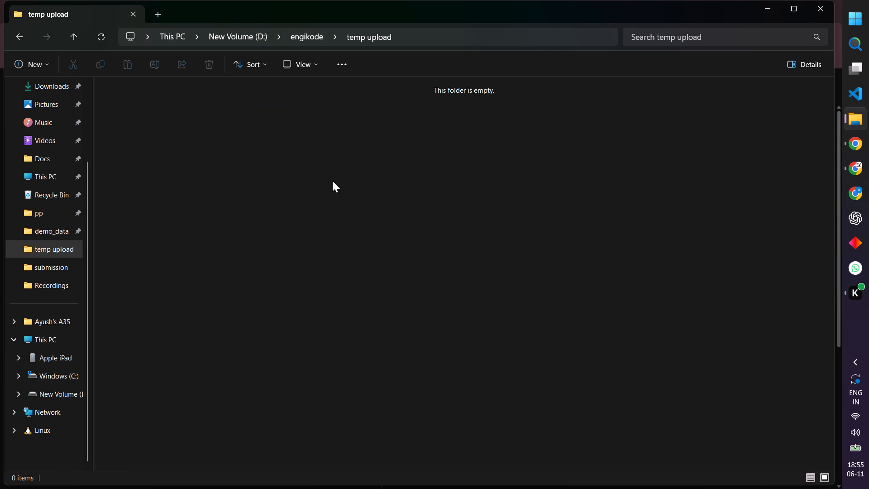
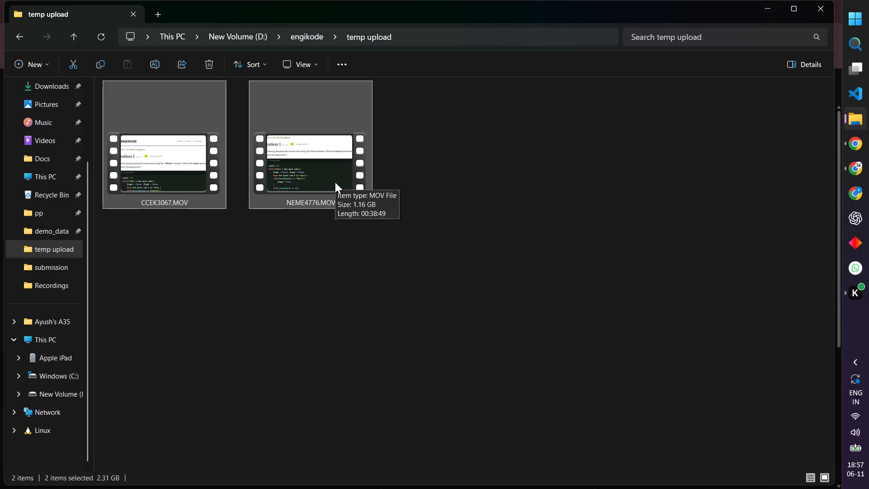
In the Engi channel's YouTube Studio, upload CCEK3067.MOV and NEME4776.MOV from the temp upload folder.
right_click(335, 182)
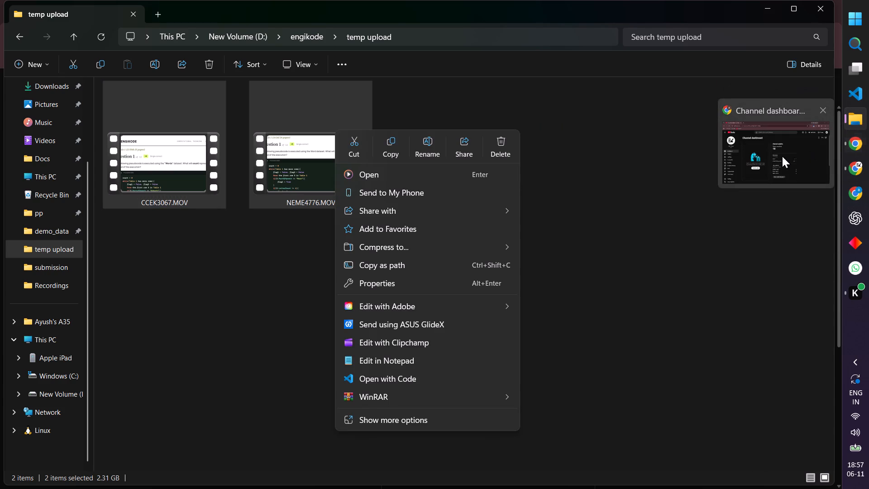
click(782, 156)
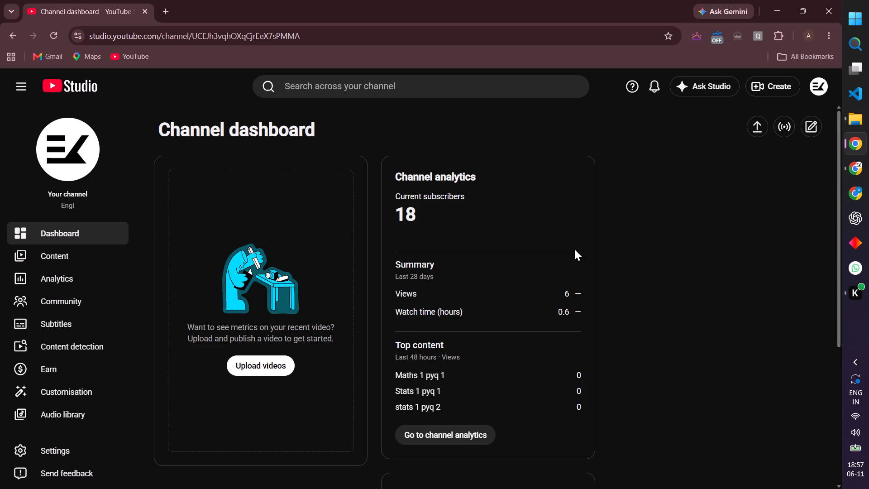
click(775, 93)
click(763, 109)
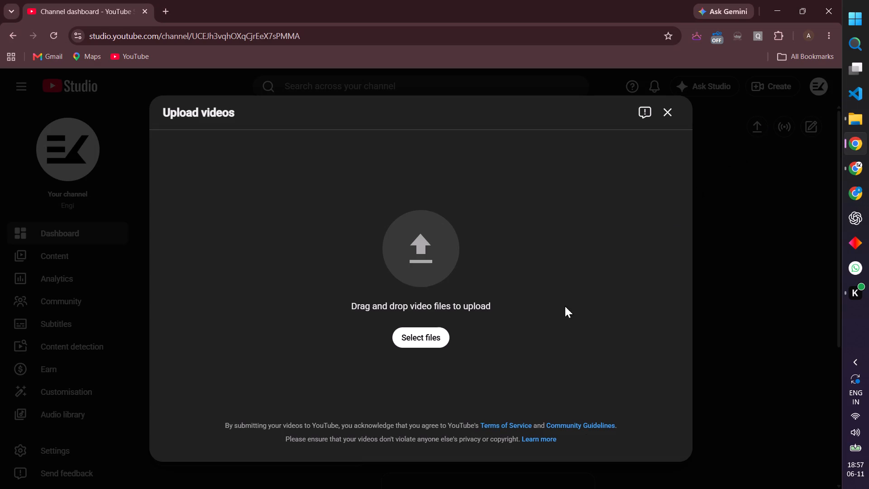
click(420, 343)
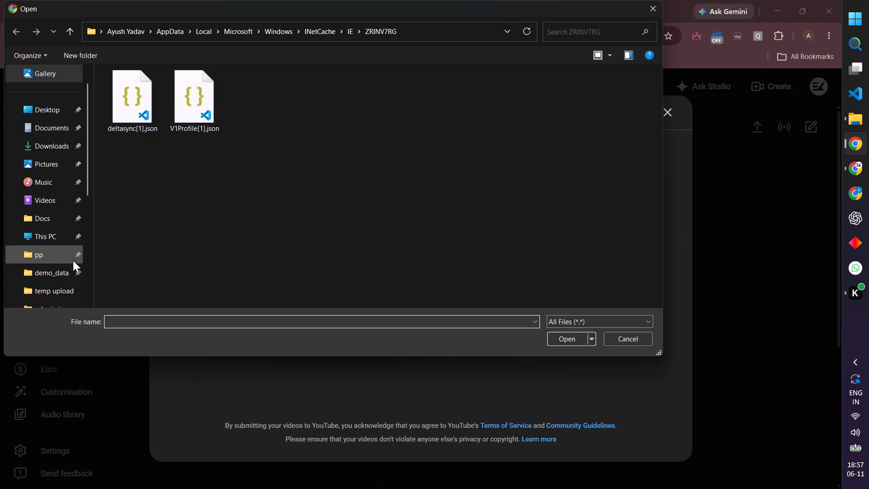
scroll(73, 260, down, 2)
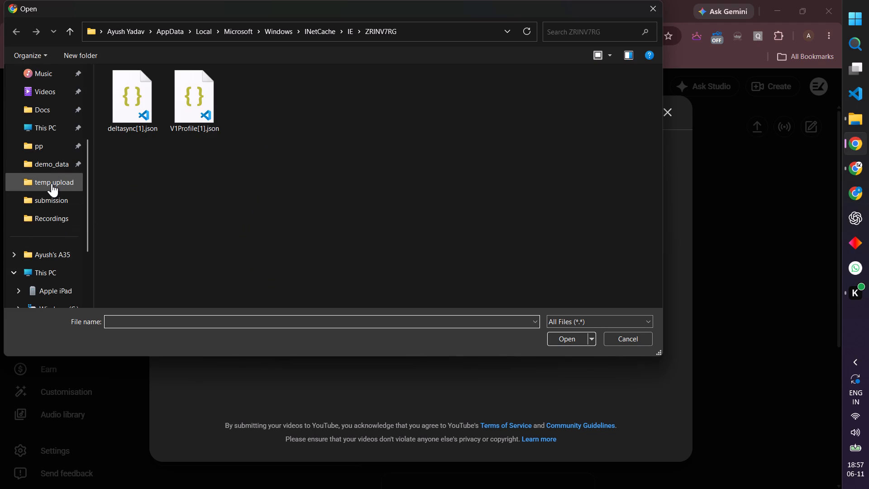
click(52, 183)
drag(291, 139, 131, 116)
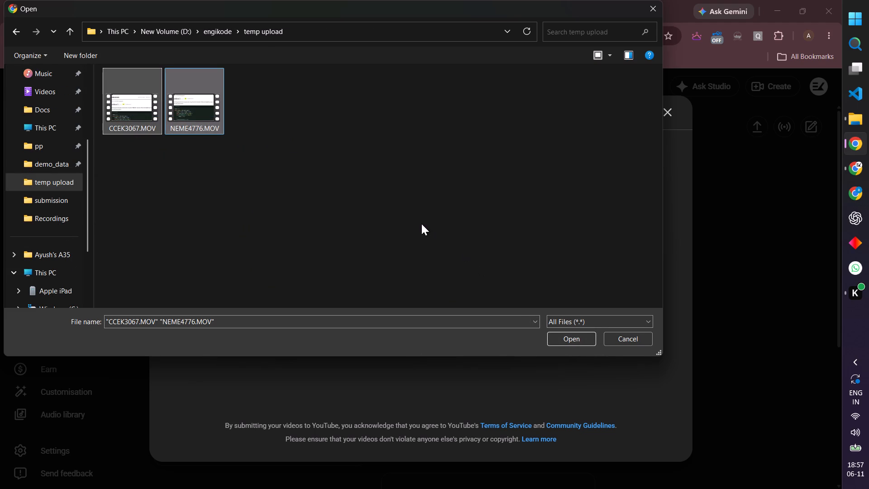
click(582, 343)
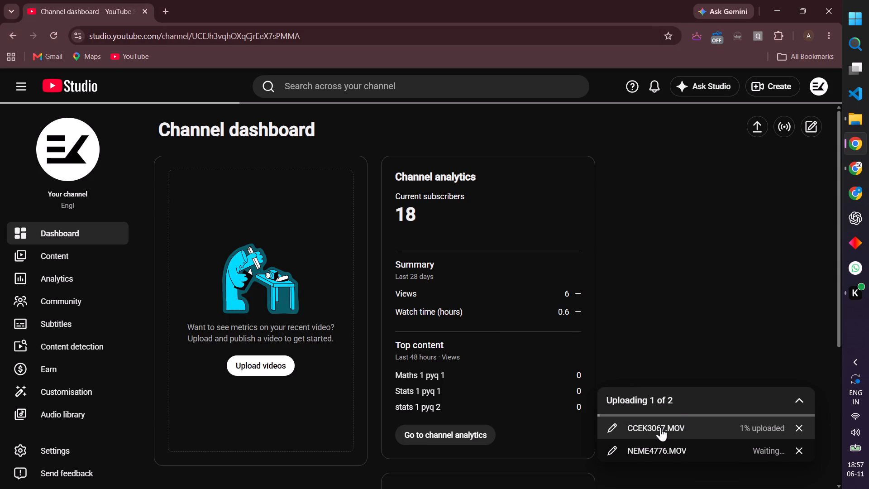
Title the CCEK3067.MOV upload CT PYQ 3 and set its visibility to Unlisted.
click(660, 427)
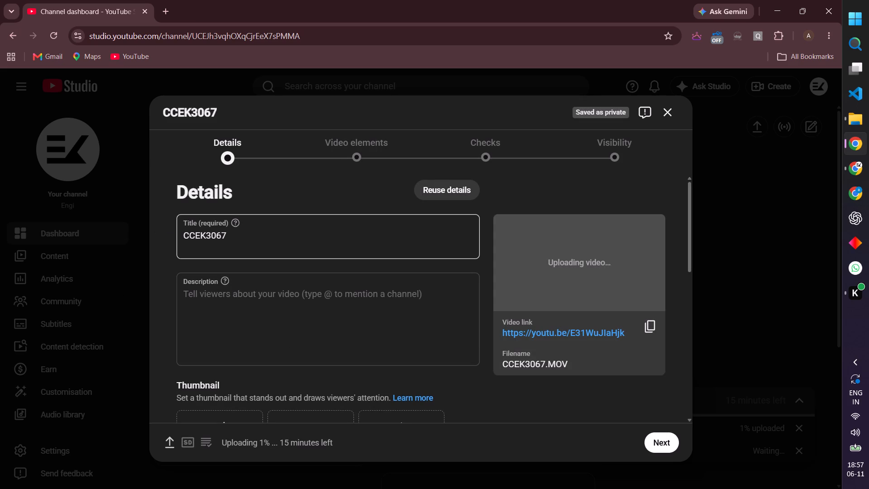
drag(234, 237, 144, 238)
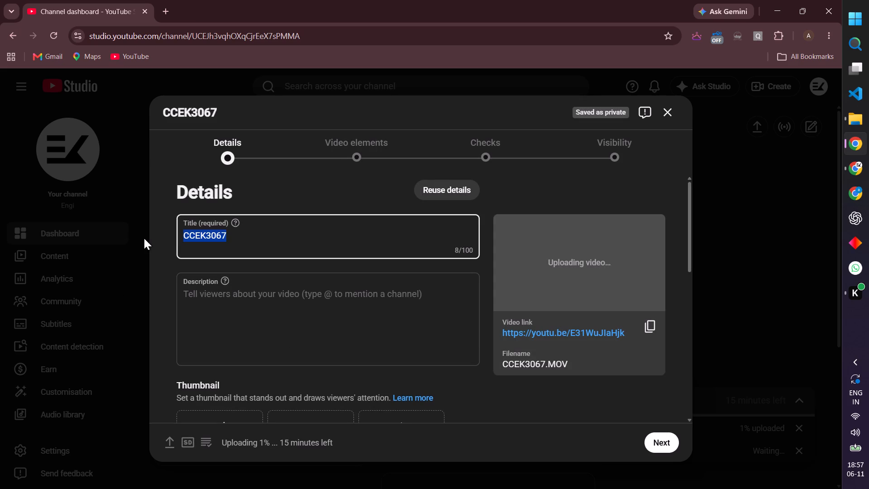
text(CT PYQ 3)
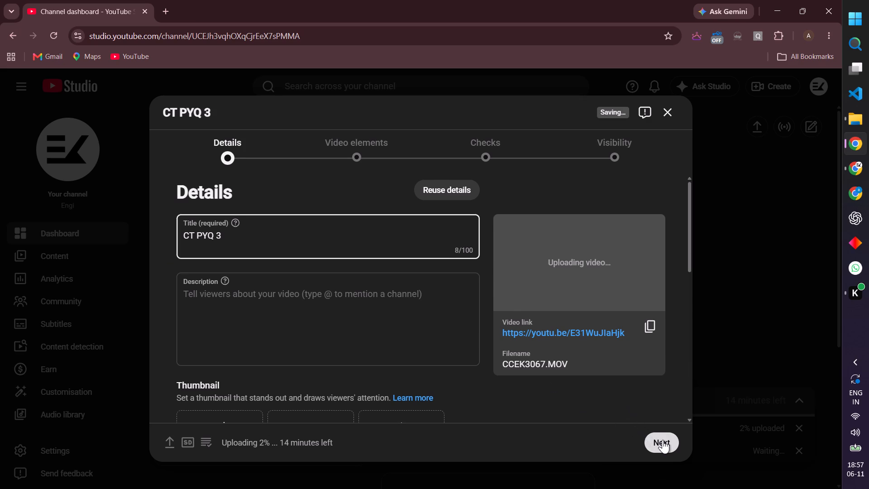
click(663, 440)
double_click(667, 447)
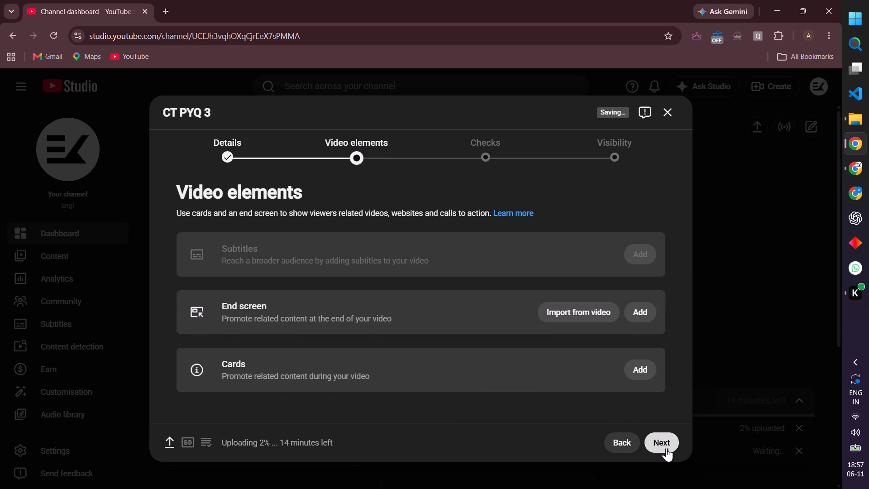
click(238, 302)
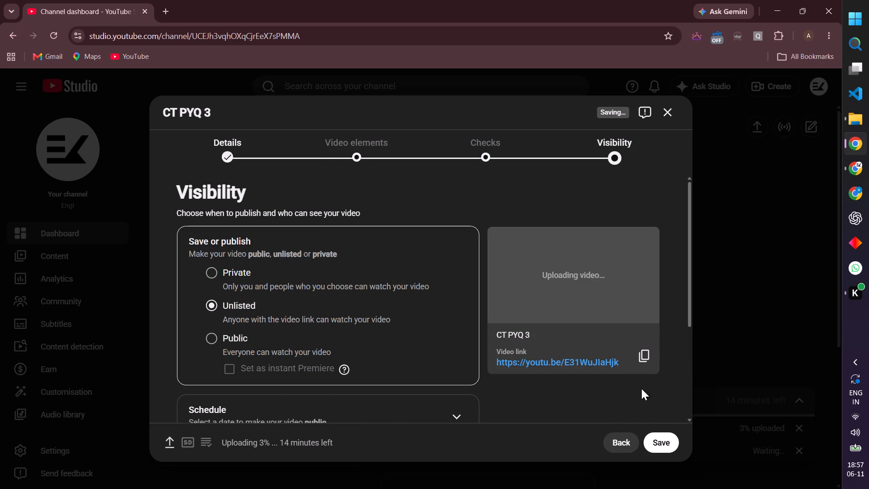
click(639, 349)
Switch to the other Chrome profile's window and open the EngiKode website in a new tab.
click(857, 167)
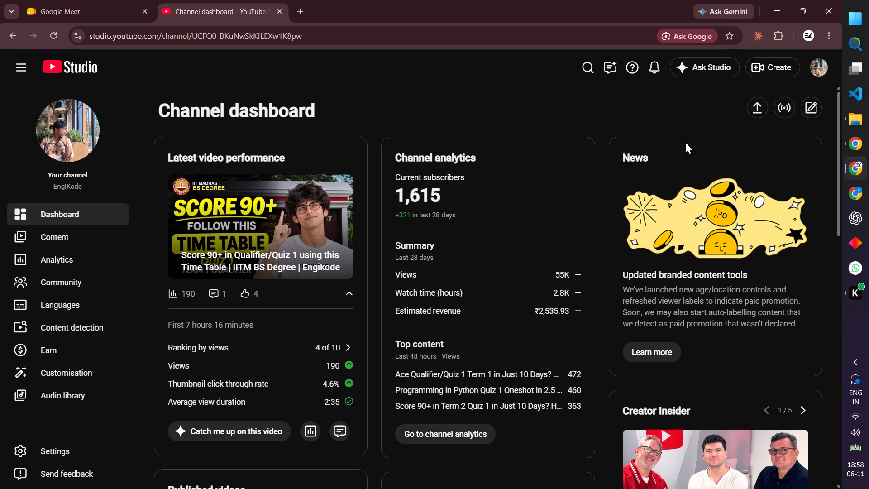
click(303, 2)
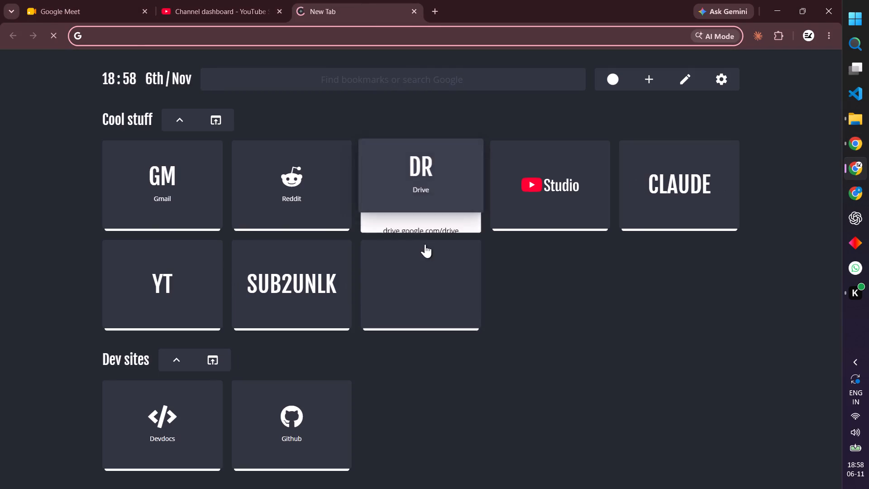
click(419, 278)
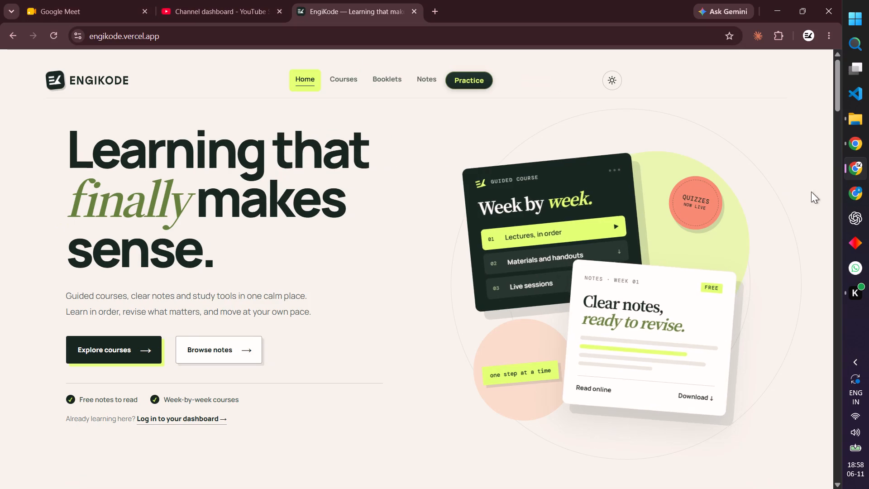
Return to the Engi channel's upload window, copy the CT PYQ 3 video link and save the video.
click(868, 144)
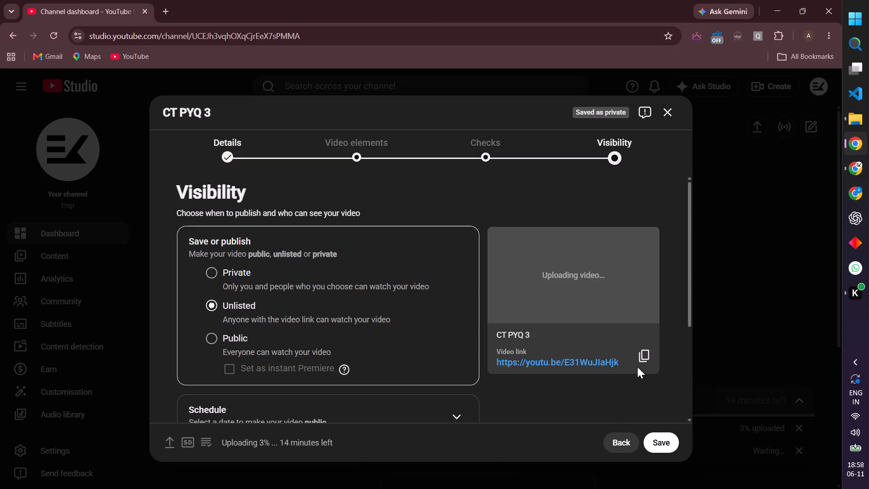
click(646, 346)
click(665, 439)
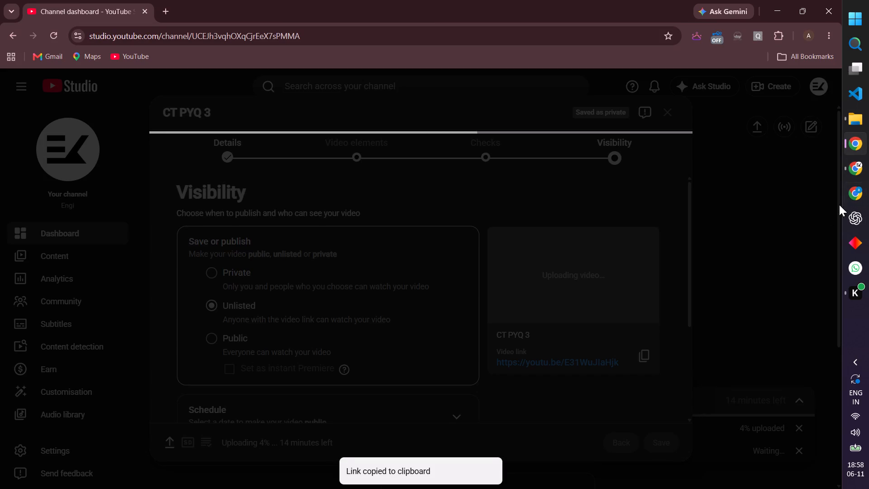
On the EngiKode website, open the Computational Thinking – Quiz 1 course for management in the admin area.
click(856, 172)
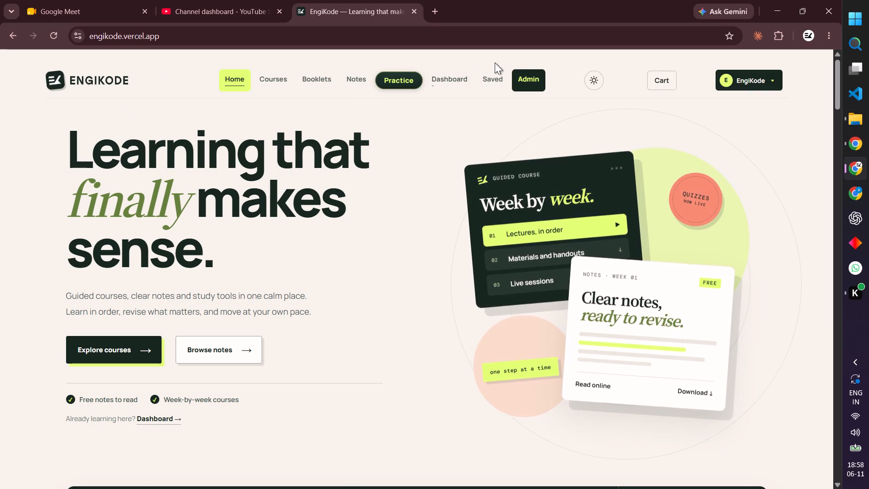
click(531, 79)
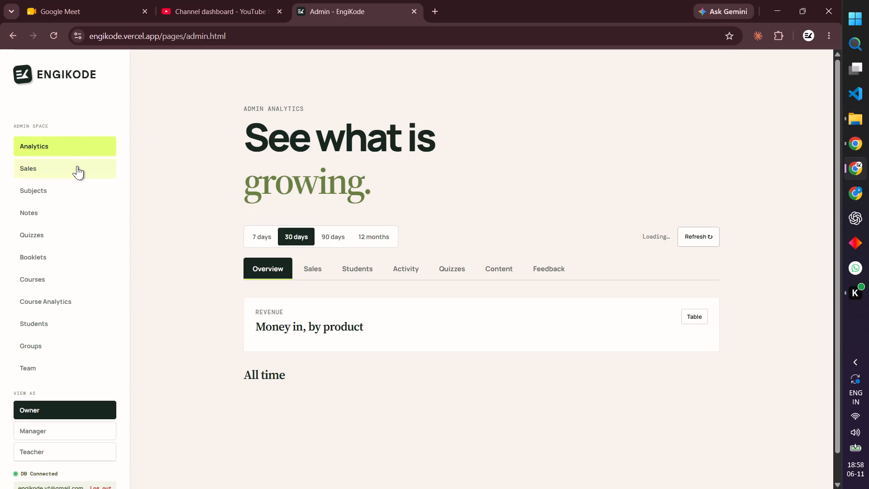
click(88, 283)
scroll(329, 336, down, 5)
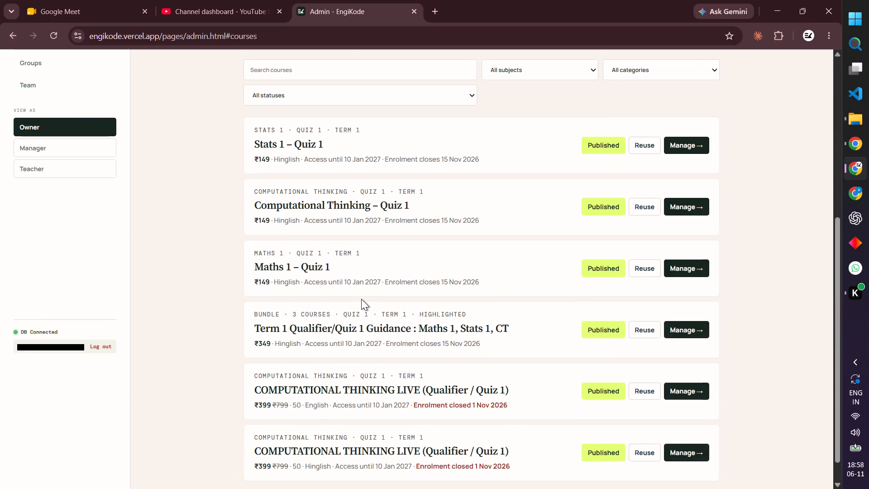
click(685, 212)
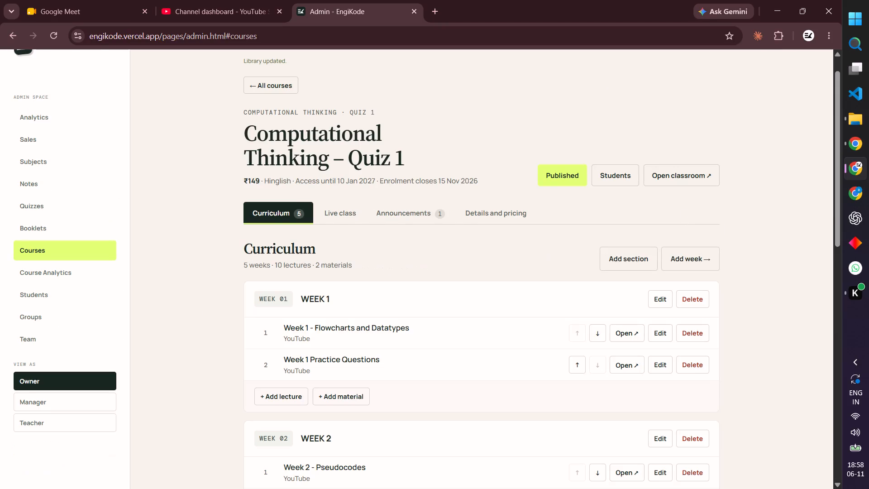
Add a lecture titled PYQ 3 with the copied video link to the Previous year questions section and save it.
scroll(454, 395, down, 16)
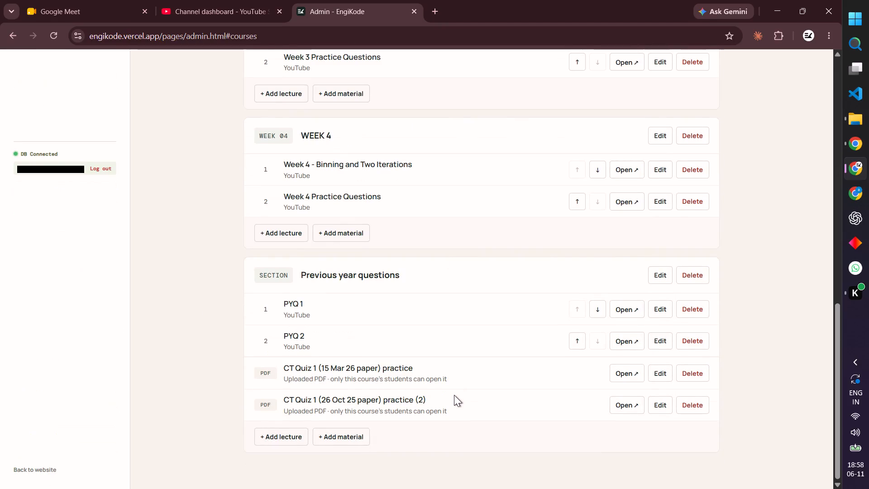
click(291, 442)
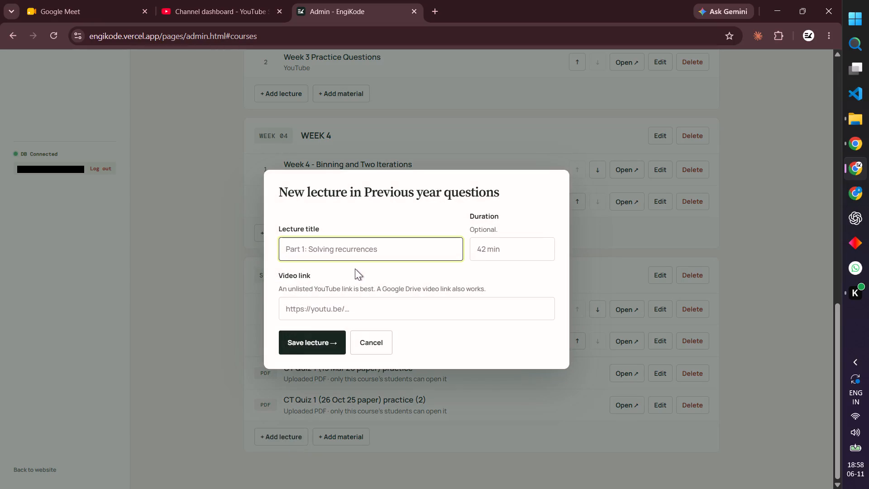
click(359, 307)
key(ctrl+v)
click(356, 238)
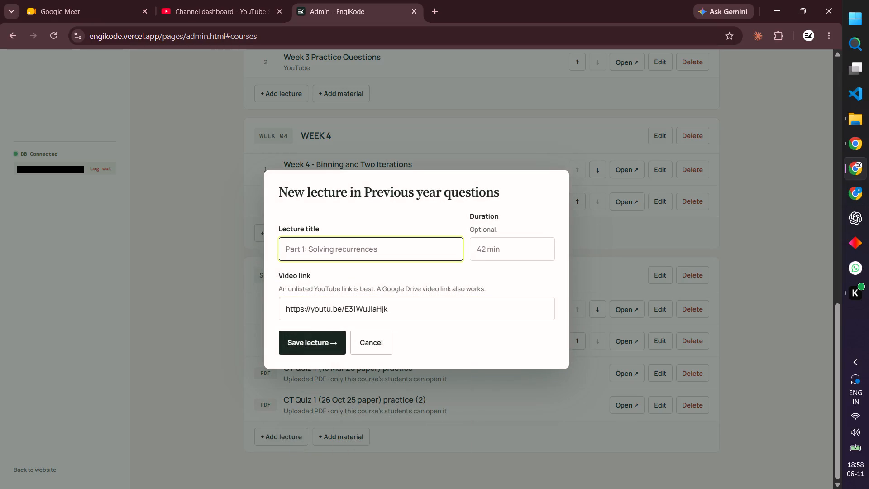
text(PYQ 3)
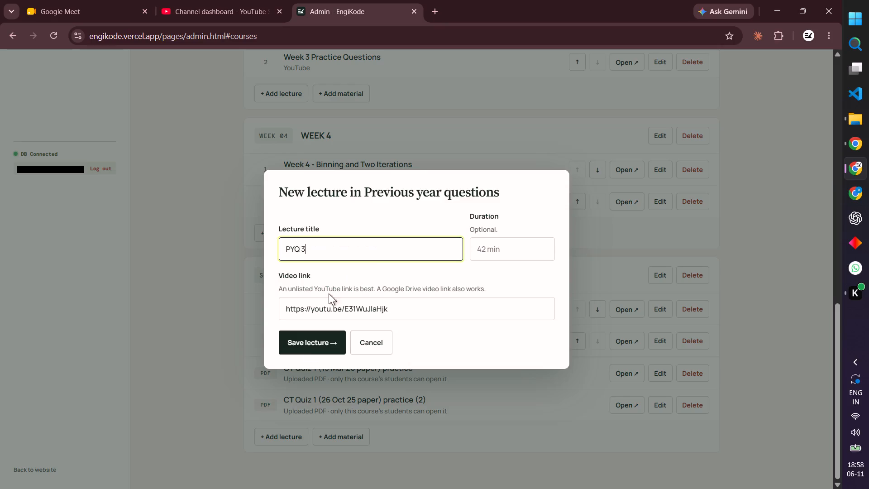
click(311, 345)
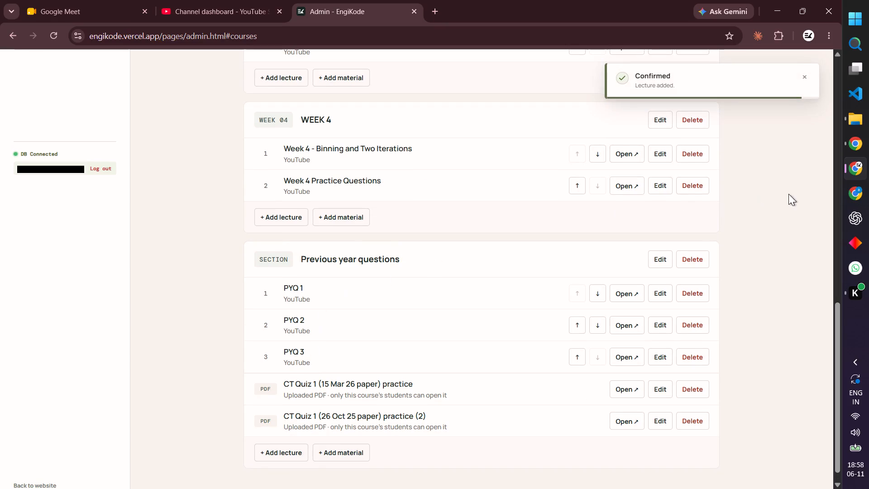
Back in the Engi channel's YouTube Studio, dismiss the upload notice and title the NEME4776.MOV upload CT PYQ 3.
click(868, 142)
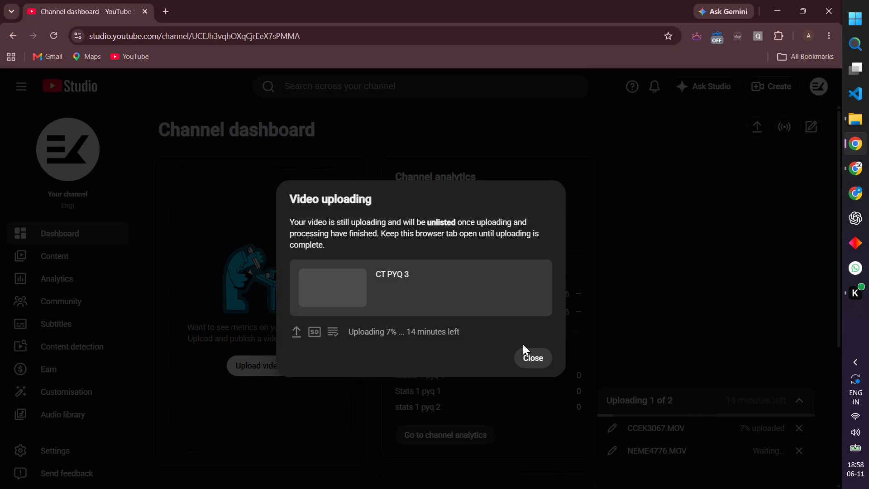
click(535, 365)
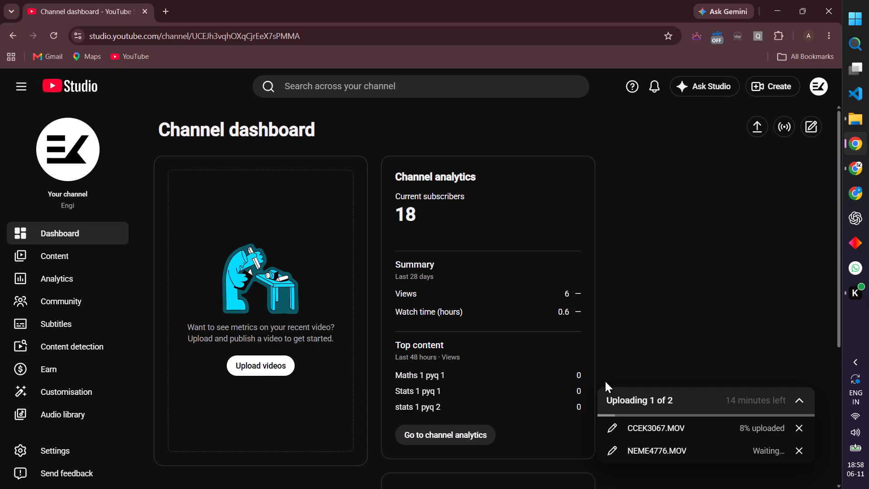
click(645, 445)
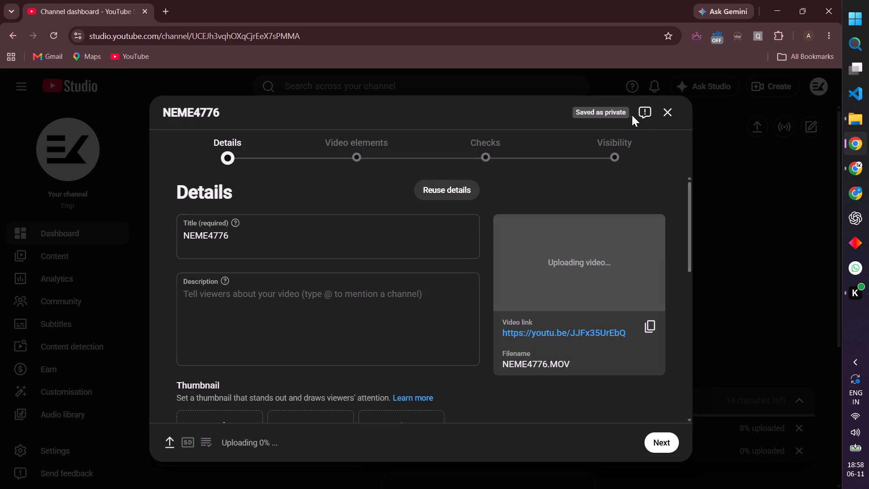
drag(253, 231, 155, 231)
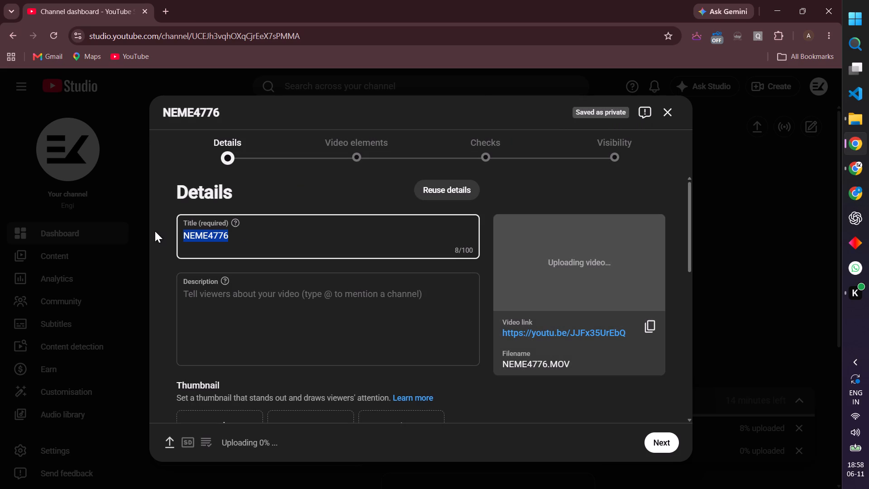
text(CT)
key(space)
text(PY)
key(q)
key(space)
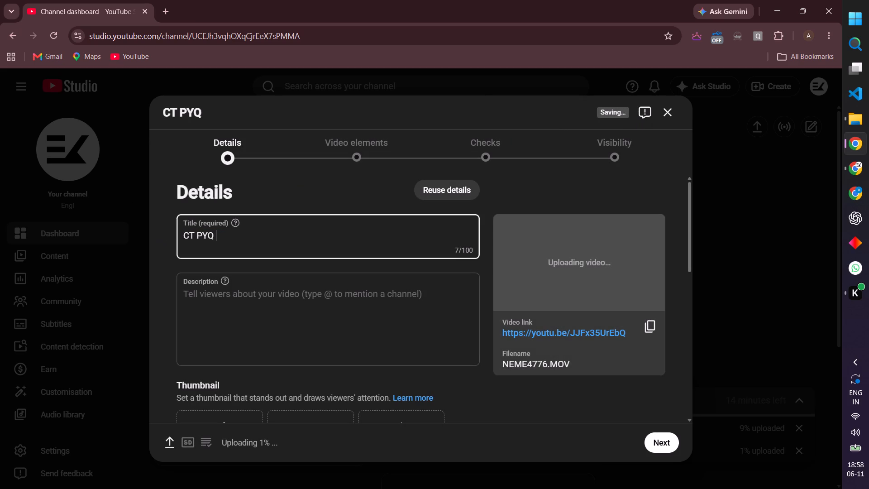
key(3)
click(667, 447)
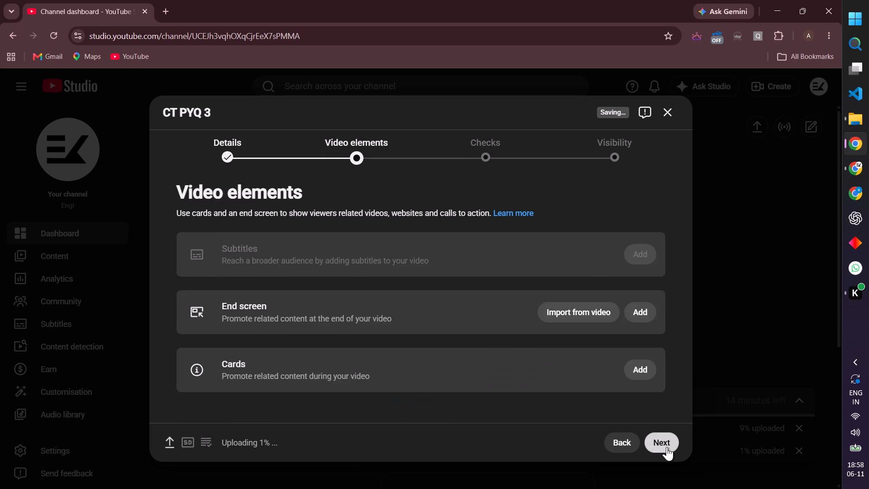
click(667, 447)
Return to the NEME4776.MOV upload's details and correct its title to CT PYQ 4.
click(222, 130)
click(224, 156)
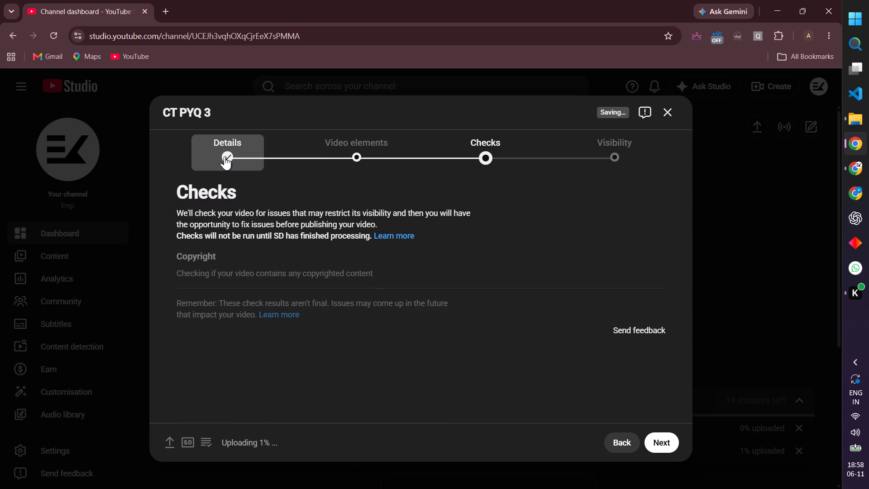
drag(246, 244, 237, 243)
key(BackSpace)
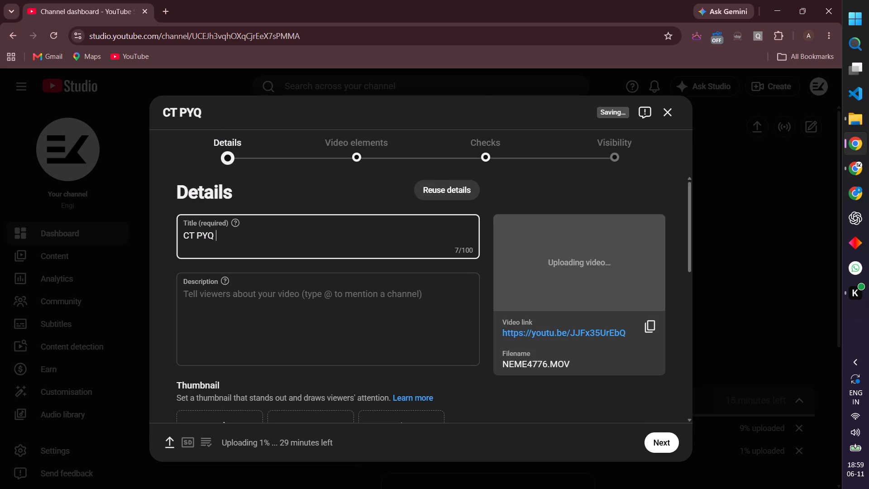
key(4)
double_click(662, 453)
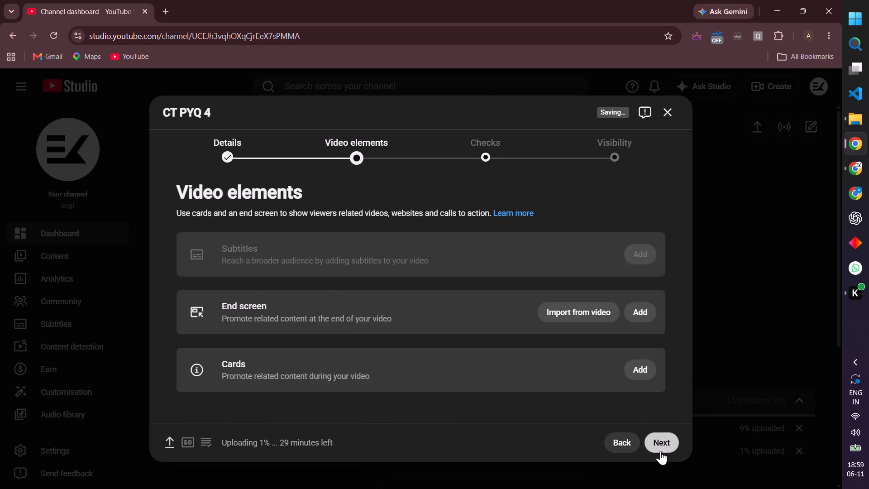
Advance the CT PYQ 4 upload to its visibility settings, choose Unlisted and copy the video link.
click(660, 451)
click(664, 441)
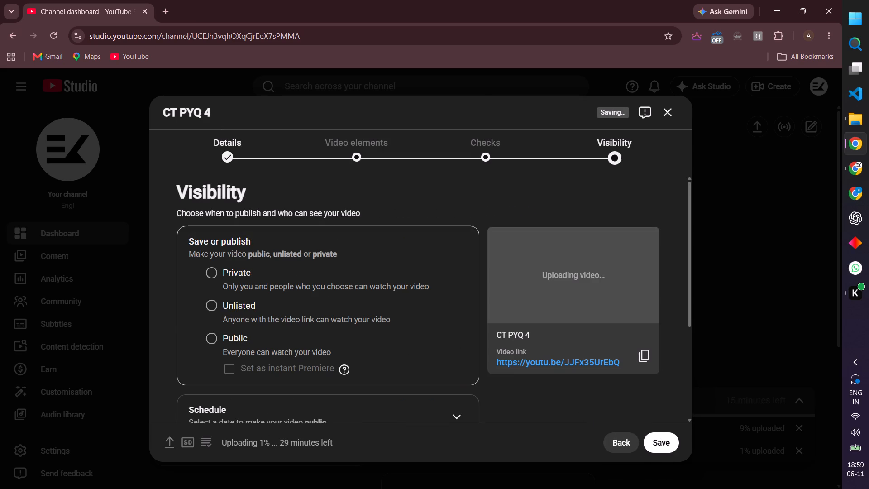
click(244, 308)
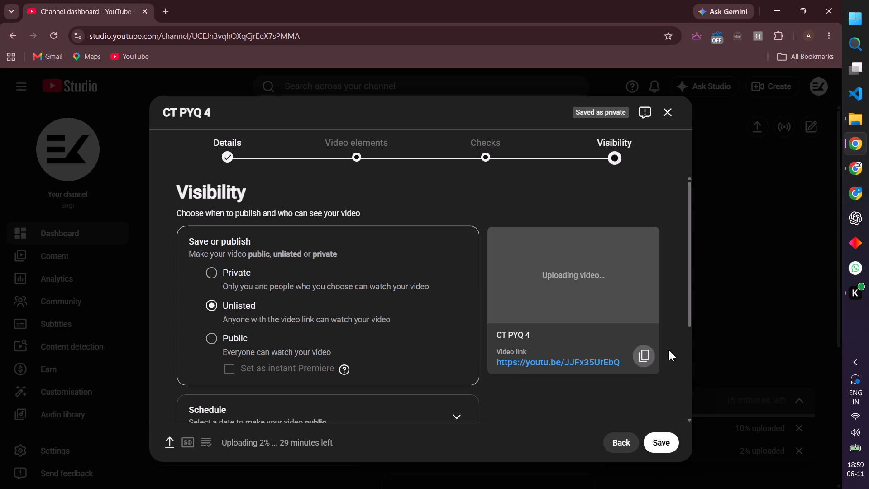
click(649, 355)
In the EngiKode admin, add a lecture titled PYQ 4 with the copied video link to the Previous year questions section and save it.
click(860, 172)
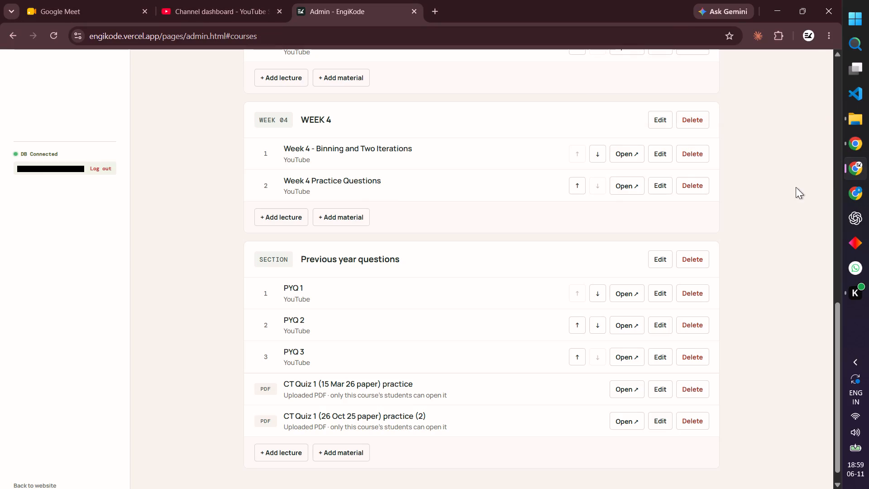
click(288, 453)
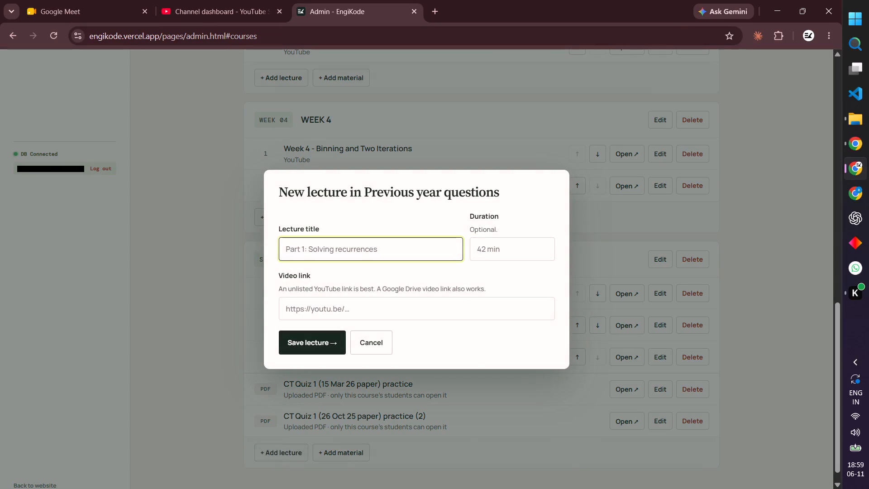
click(339, 305)
key(ctrl+v)
click(355, 248)
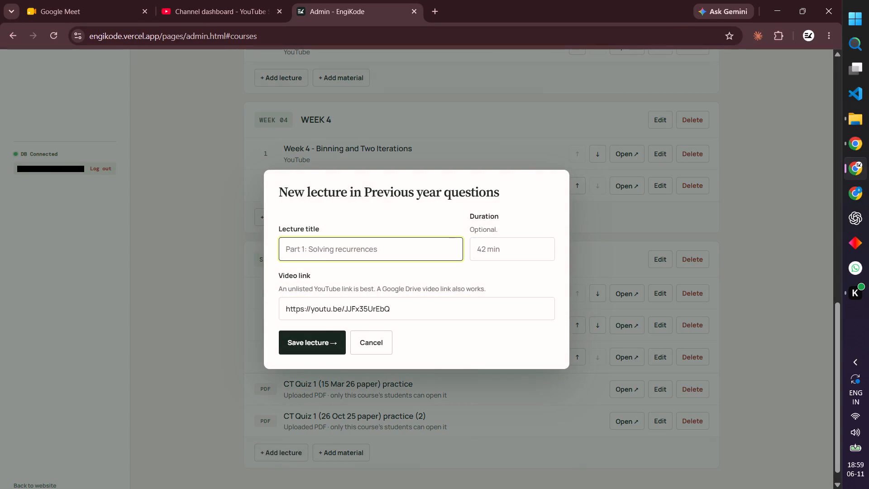
text(CT)
key(space)
text(PY=)
key(BackSpace)
key(BackSpace)
key(BackSpace)
key(BackSpace)
key(BackSpace)
key(BackSpace)
key(BackSpace)
key(BackSpace)
key(BackSpace)
key(BackSpace)
key(BackSpace)
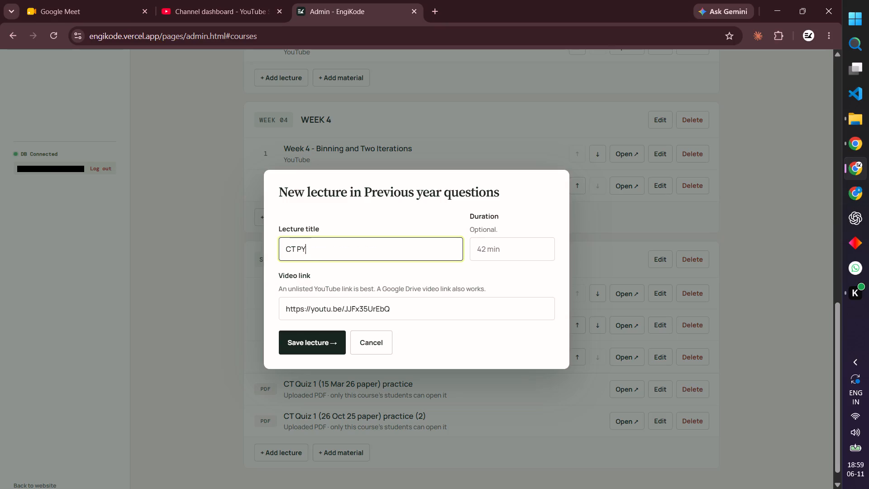
text(PY)
text(Q 4)
click(325, 343)
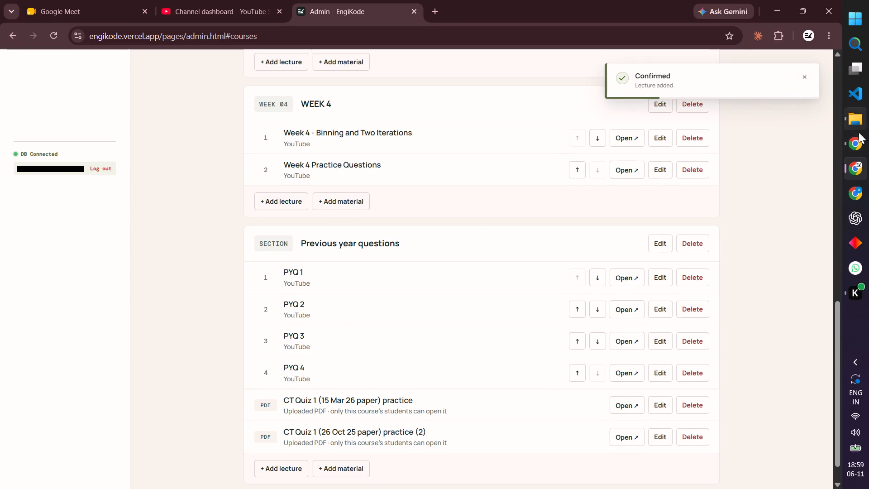
Back in YouTube Studio, save the CT PYQ 4 upload as unlisted and dismiss the upload notice.
click(856, 149)
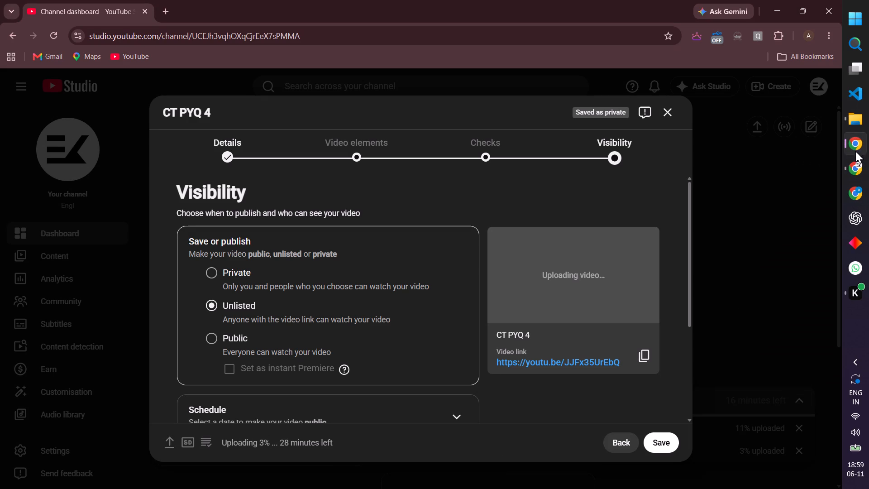
click(652, 438)
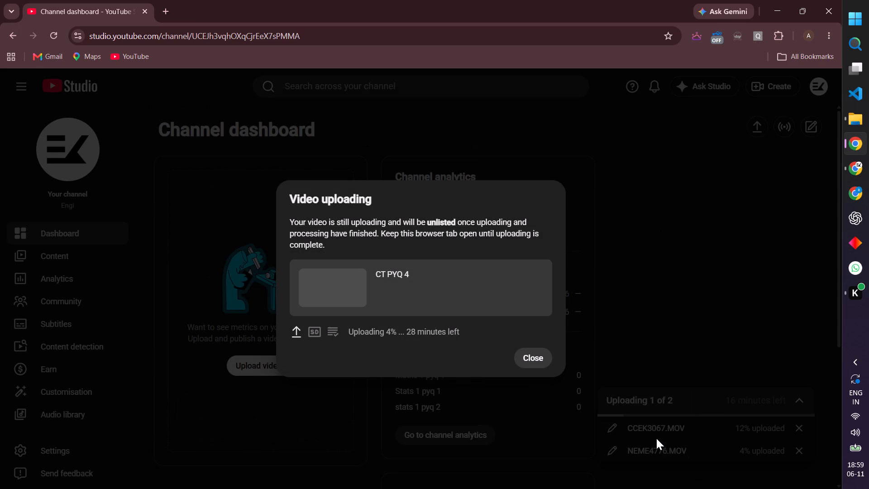
click(538, 364)
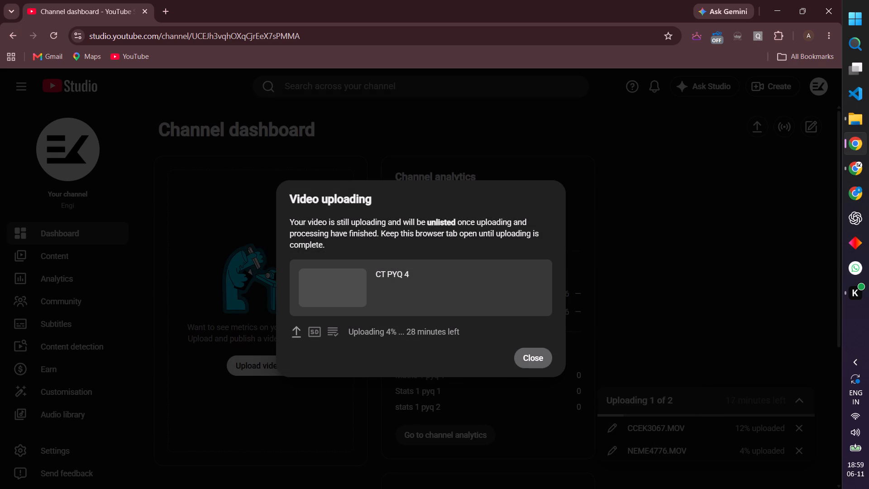
View the channel's list of uploaded videos, then return to the EngiKode course admin page.
click(45, 250)
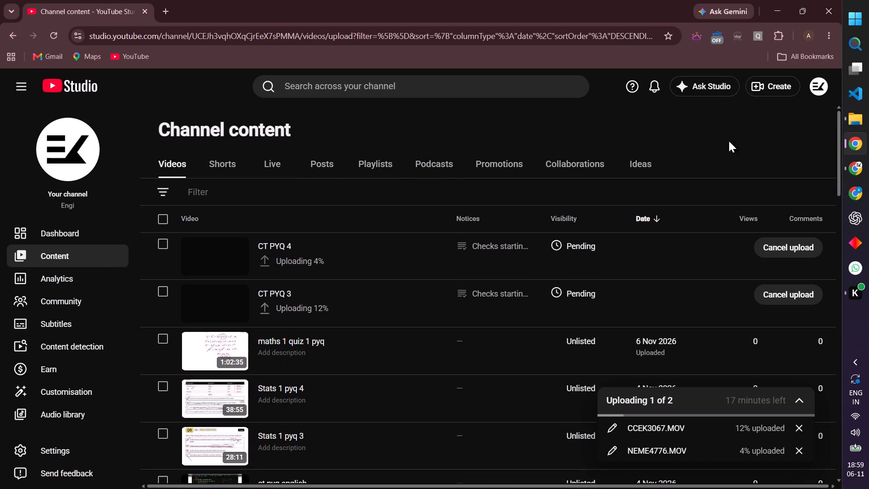
click(857, 162)
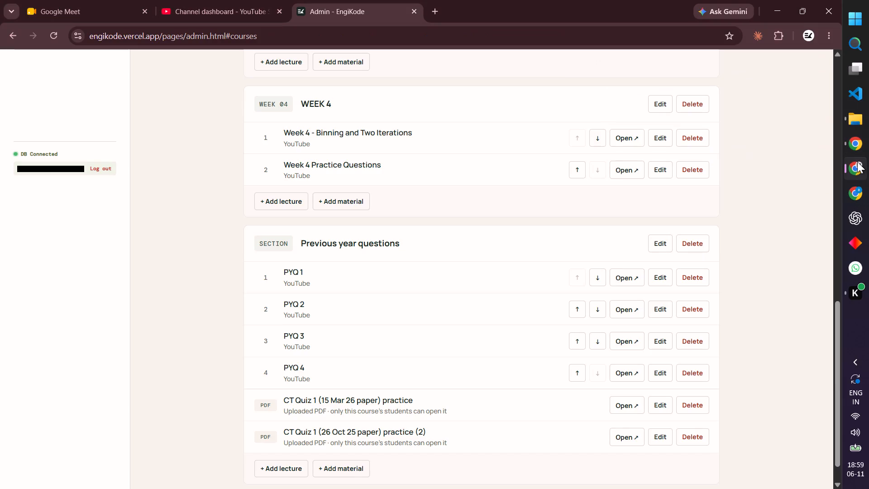
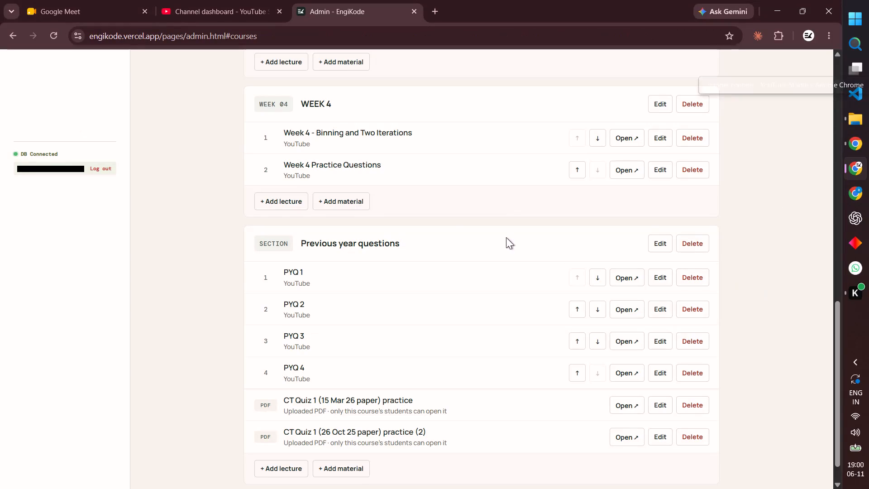
Start a new material in the Previous year questions section with its type set to Upload a PDF, for this course only.
click(334, 473)
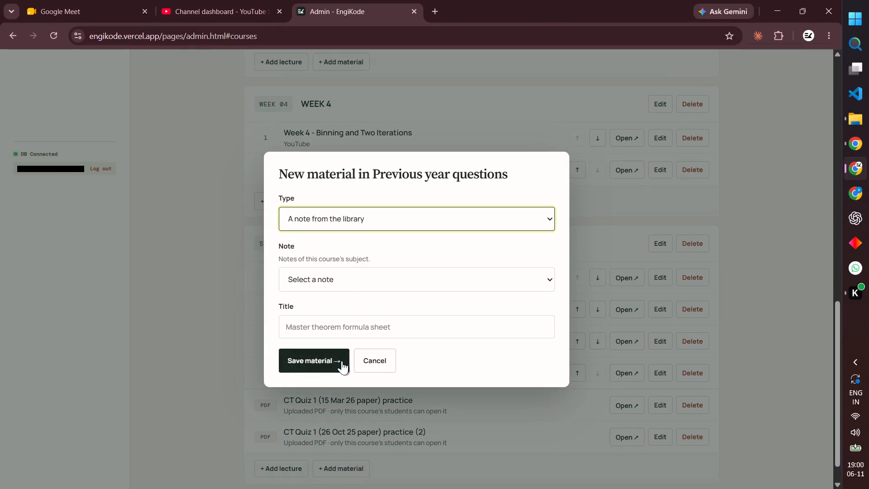
click(350, 277)
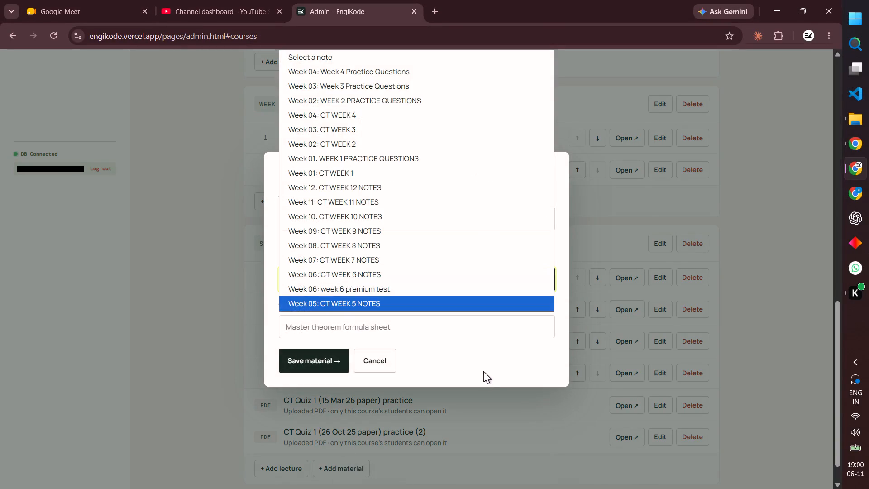
click(465, 341)
click(397, 221)
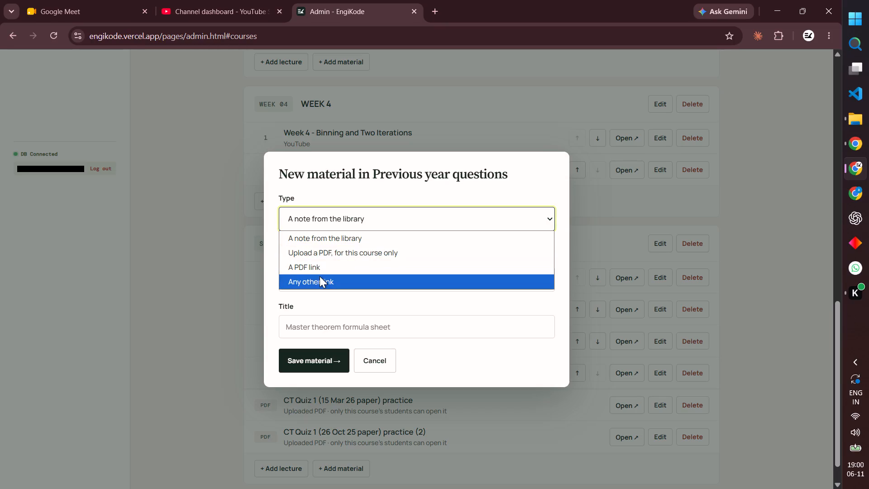
click(338, 257)
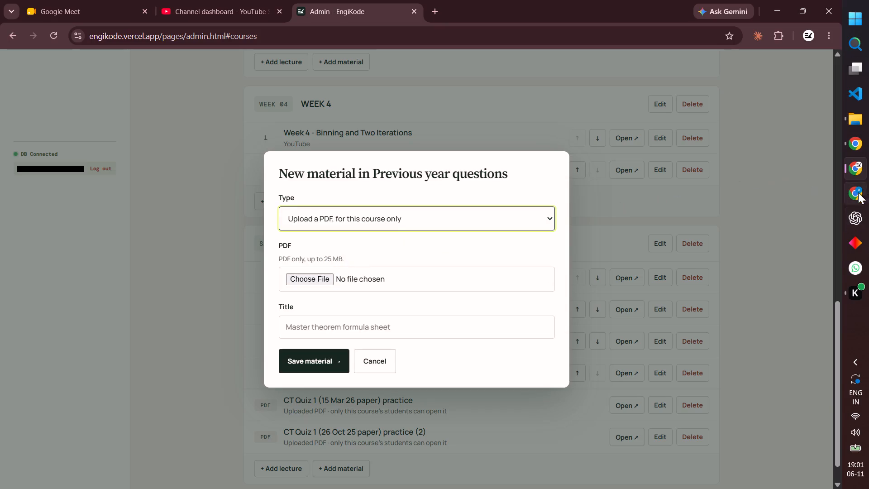
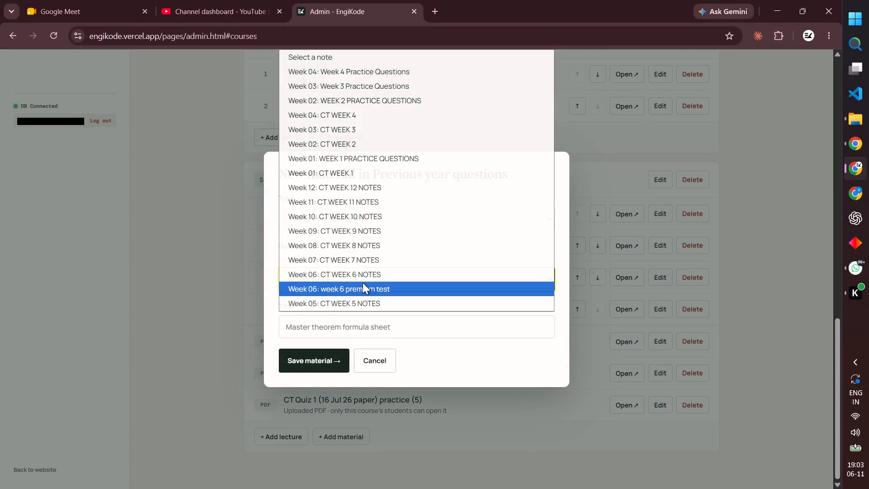
Add CT Quiz 1 (23 Feb 25 paper) - practice.pdf from WhatsApp Web's downloads as an uploaded, course-only PDF material and save it.
click(391, 317)
click(376, 222)
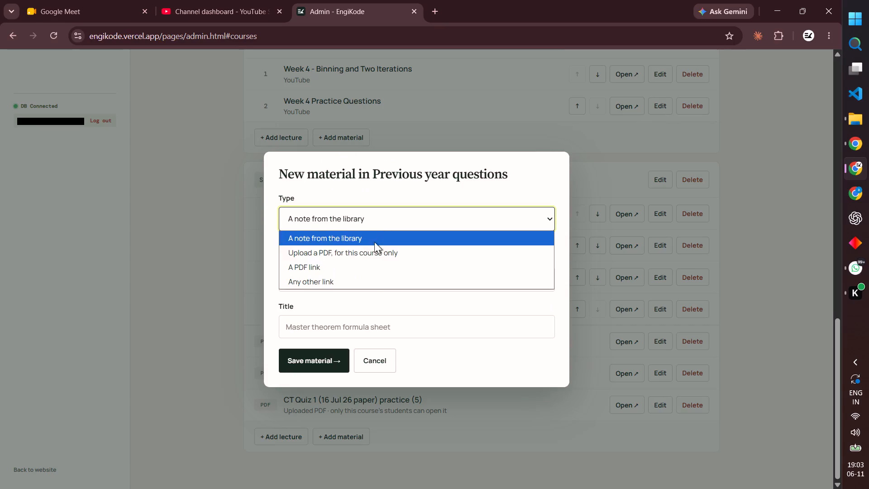
click(377, 255)
click(847, 270)
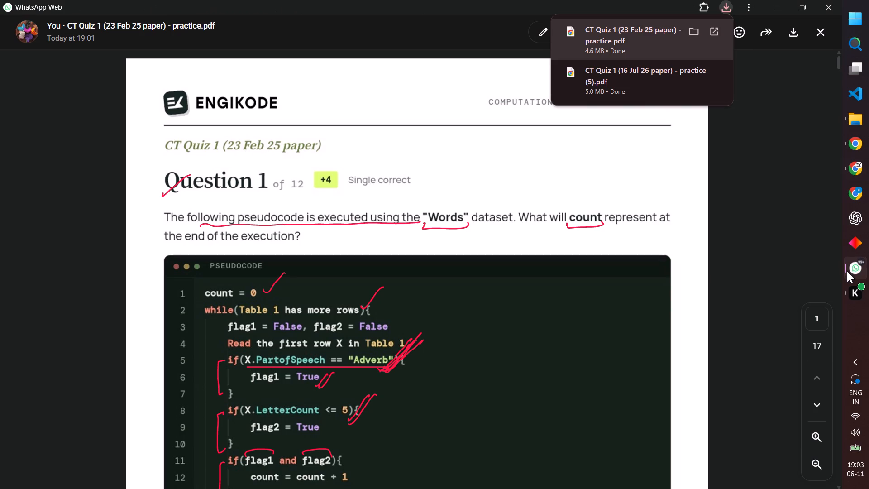
drag(603, 30, 820, 146)
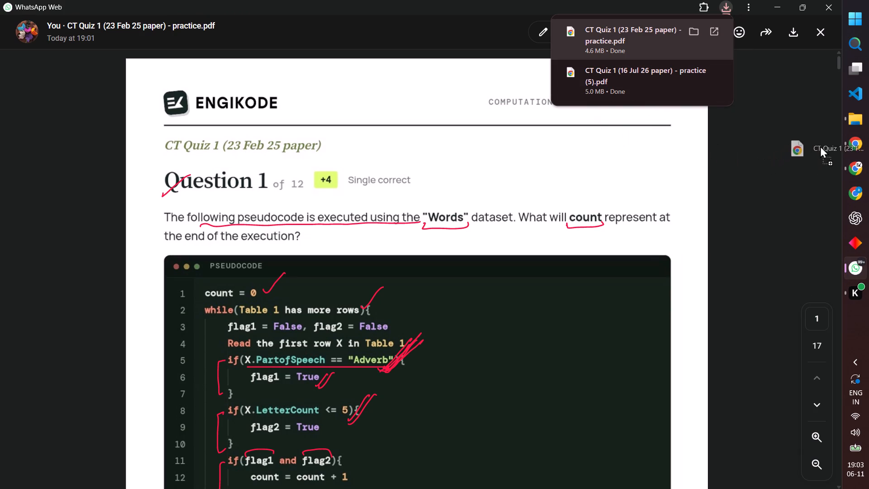
drag(820, 146, 831, 174)
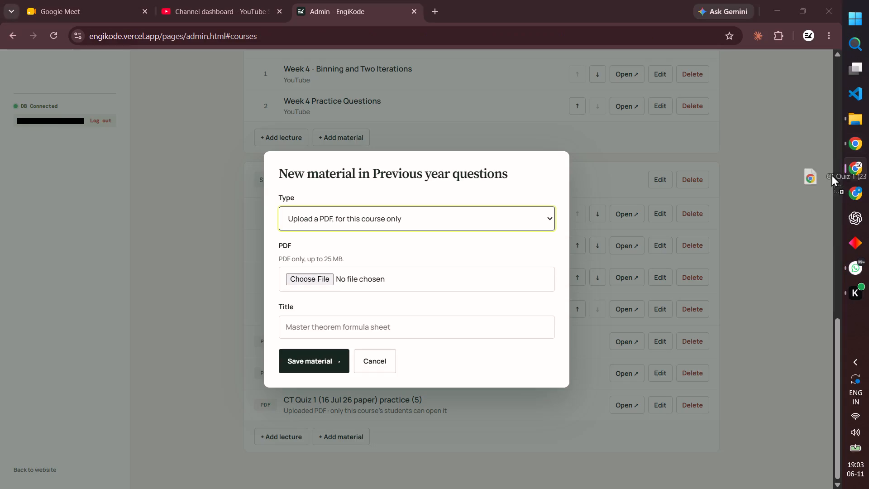
drag(831, 174, 328, 275)
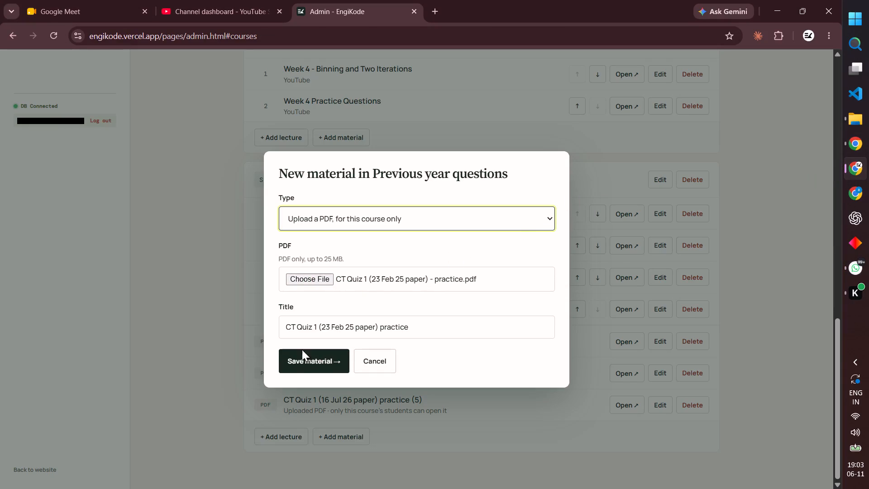
click(300, 357)
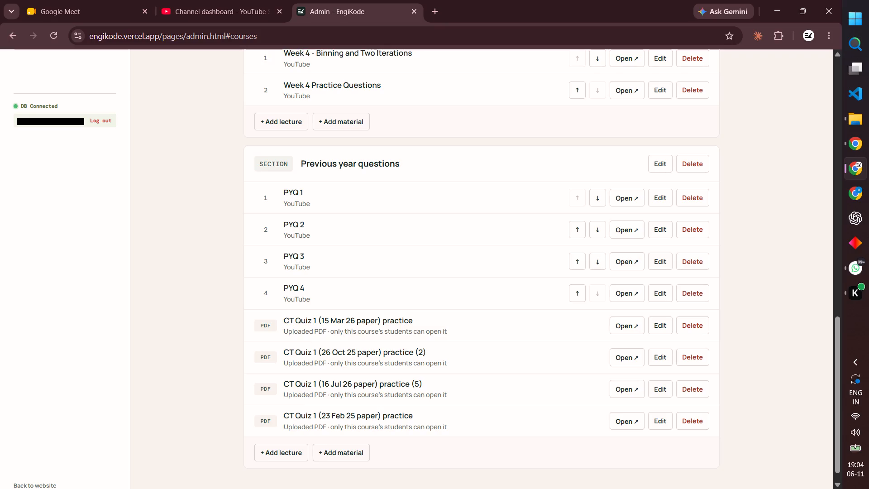
Return to the list of all courses and open the English COMPUTATIONAL THINKING LIVE (Qualifier / Quiz 1) course for management.
scroll(233, 311, up, 8)
scroll(76, 171, up, 3)
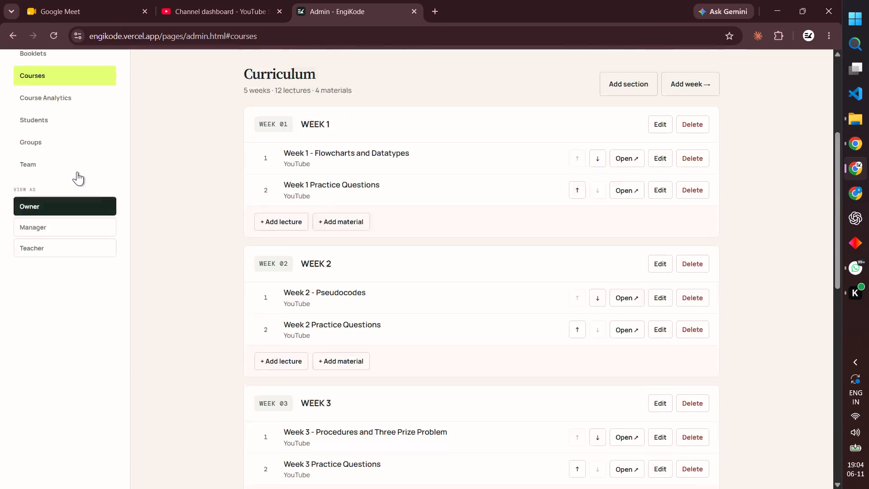
scroll(77, 172, up, 2)
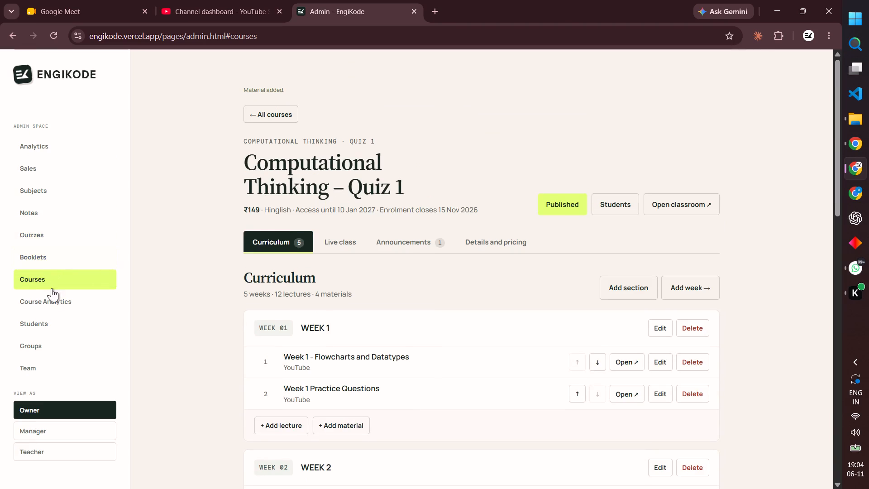
click(65, 190)
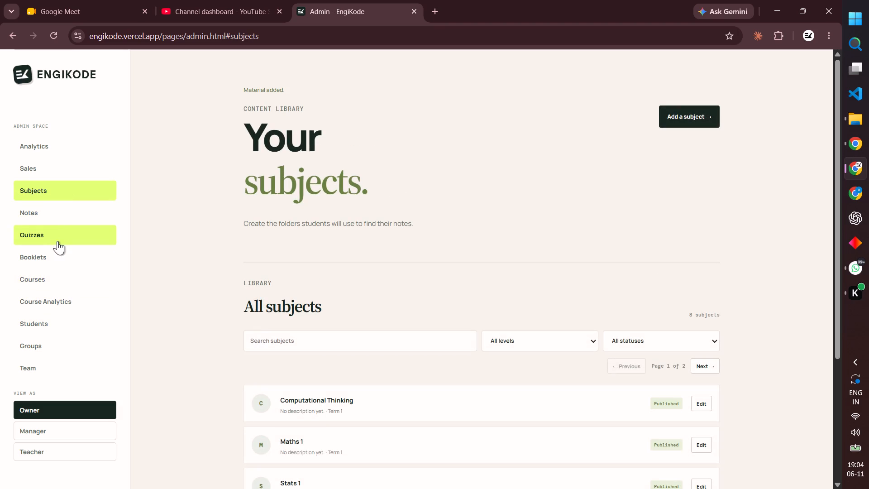
click(57, 279)
scroll(393, 357, down, 2)
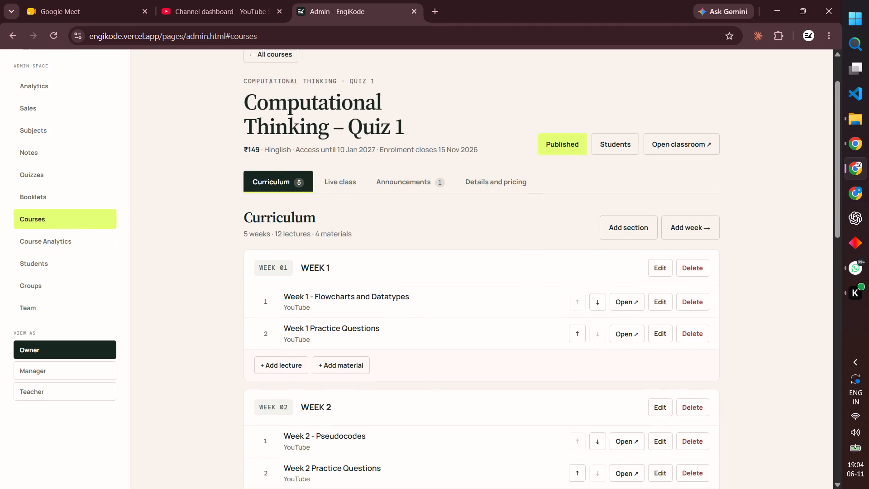
scroll(251, 181, up, 3)
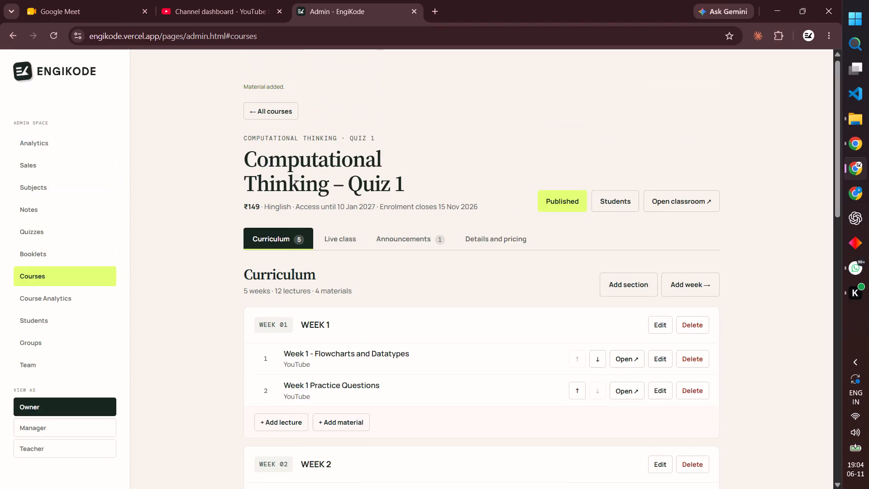
click(285, 115)
scroll(446, 353, down, 9)
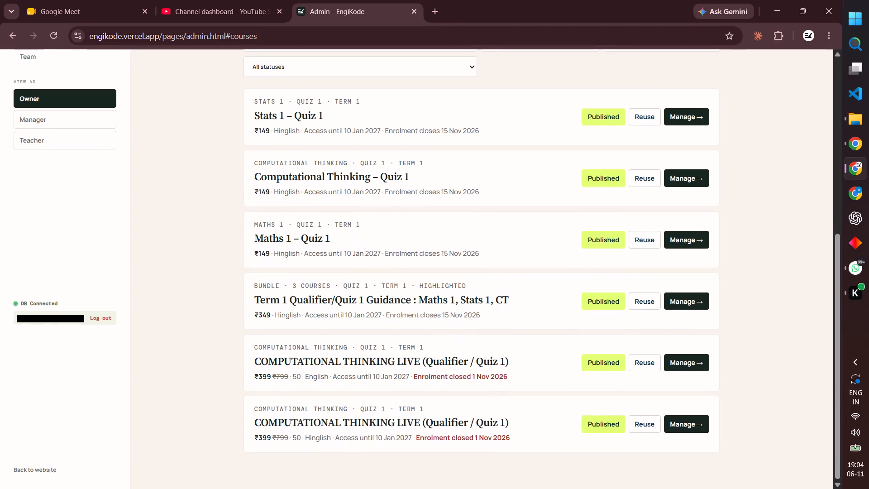
click(687, 362)
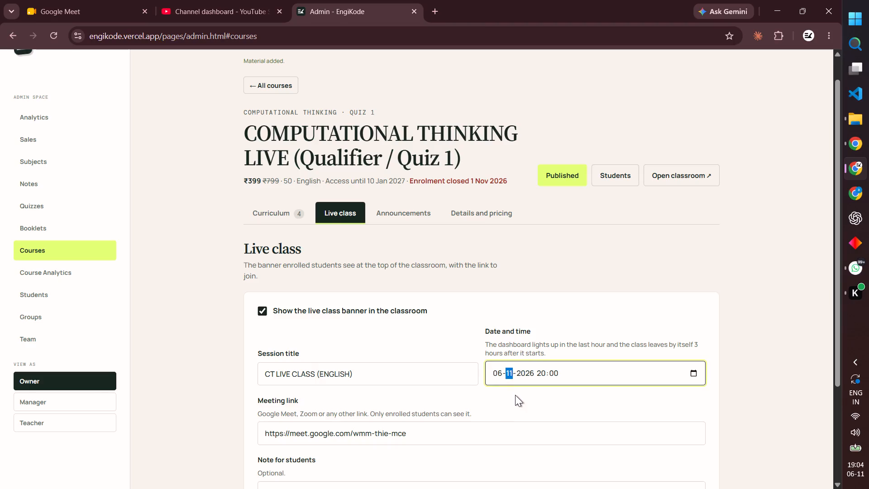
click(515, 395)
scroll(576, 401, down, 3)
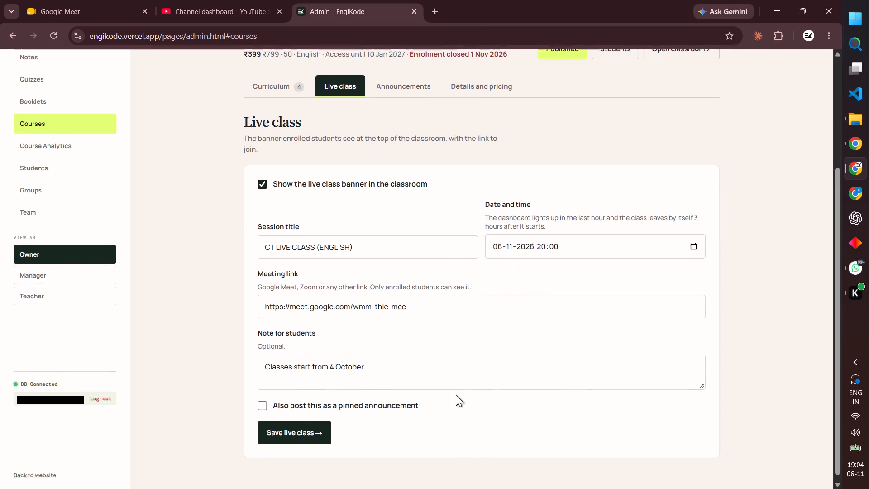
click(290, 425)
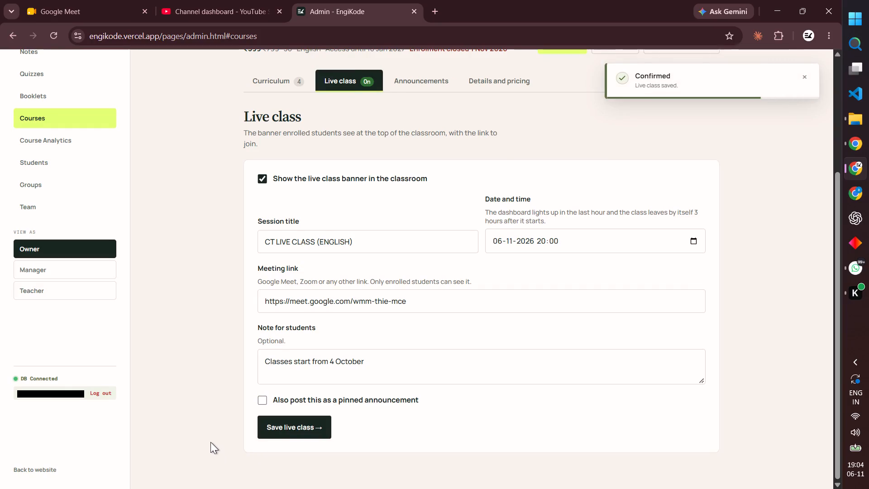
Go to the public EngiKode website and open the dashboard to check the live class banner.
scroll(210, 442, up, 9)
click(19, 77)
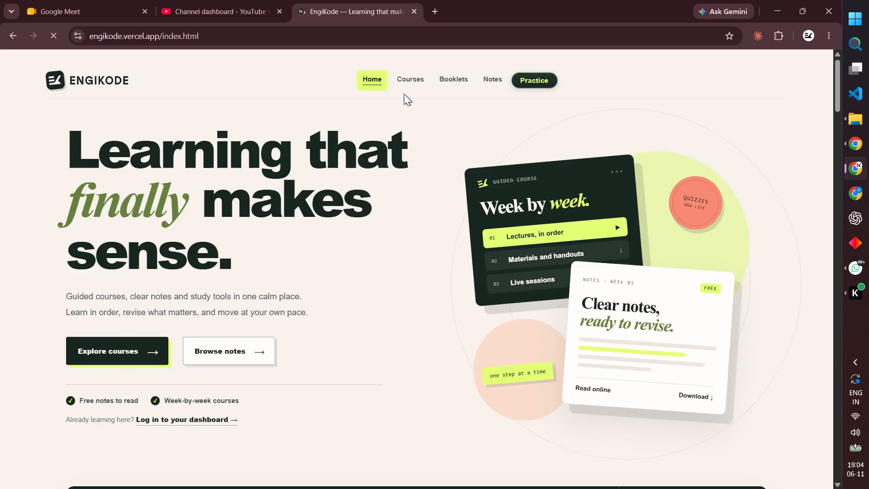
click(449, 76)
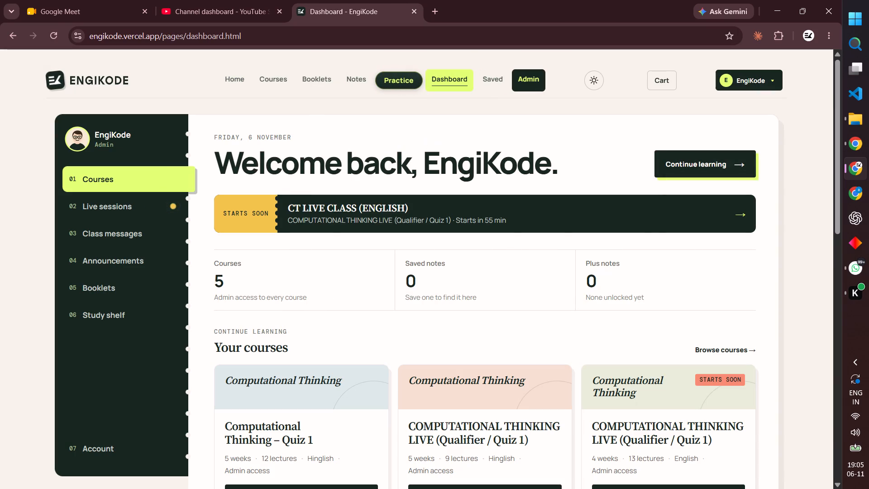
Switch to the YouTube Studio window to check the CT PYQ video uploads.
click(781, 0)
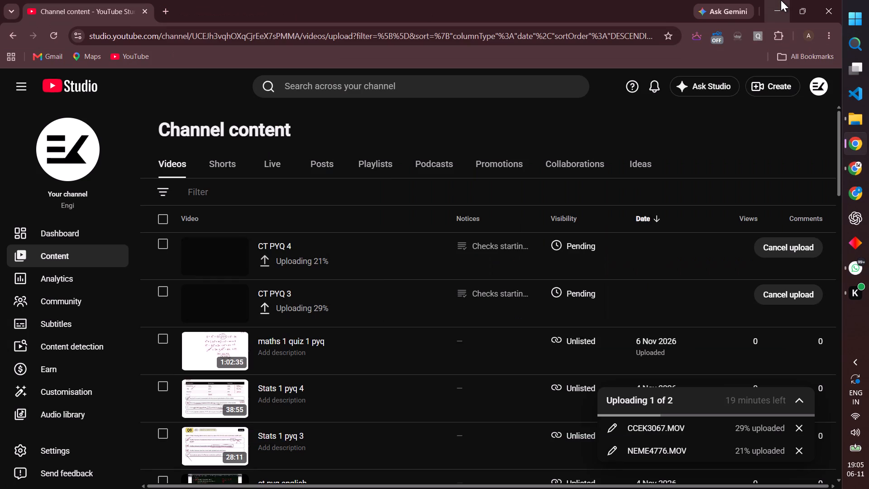